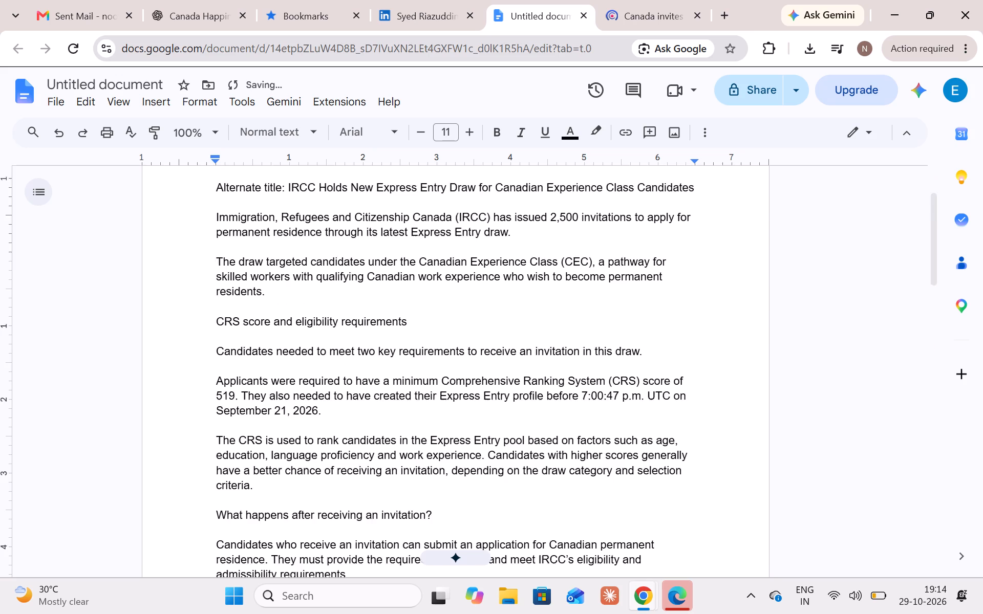
Turn on the word count display while typing.
{"action": "key", "text": "ctrl+shift+c"}
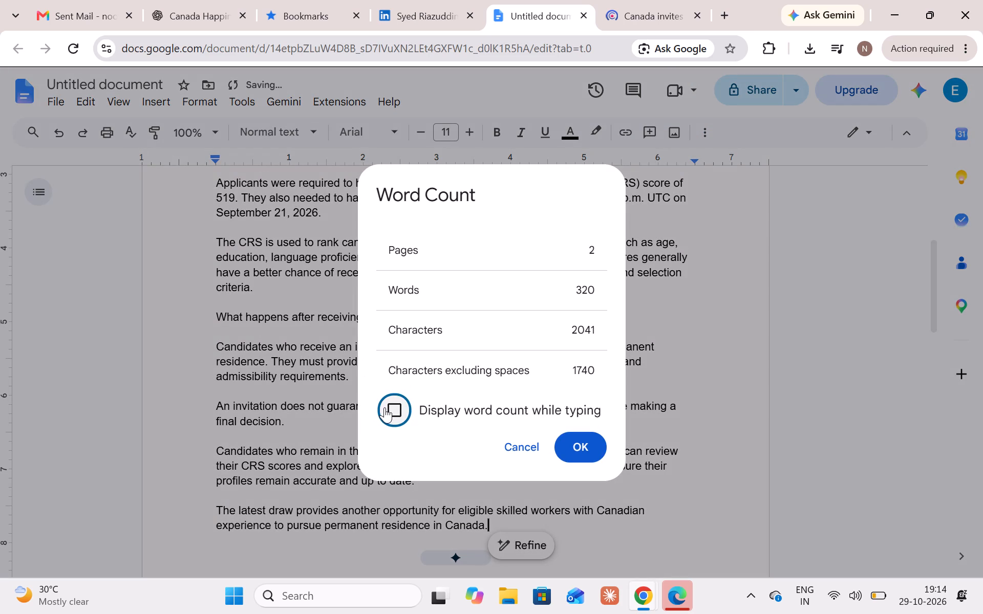
{"action": "left_click", "coordinate": [384, 407]}
{"action": "left_click", "coordinate": [587, 451]}
Format the article's title line as 13 pt, bold, underlined and centred.
{"action": "scroll", "coordinate": [563, 437], "scroll_direction": "up", "scroll_amount": 7}
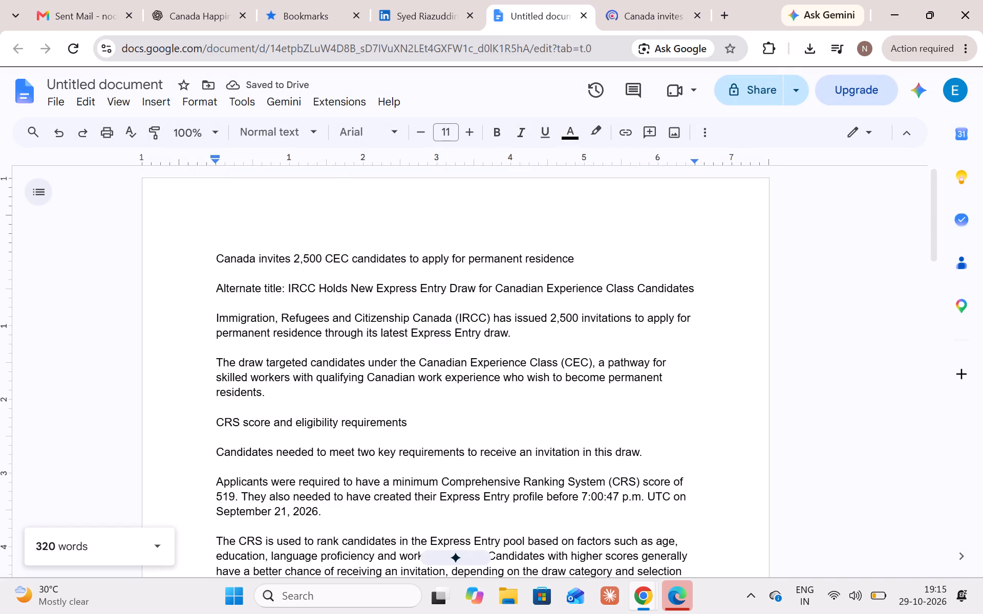
{"action": "scroll", "coordinate": [583, 414], "scroll_direction": "up", "scroll_amount": 2}
{"action": "scroll", "coordinate": [519, 311], "scroll_direction": "up", "scroll_amount": 5}
{"action": "left_click_drag", "start_coordinate": [583, 257], "coordinate": [181, 187]}
{"action": "double_click", "coordinate": [466, 123]}
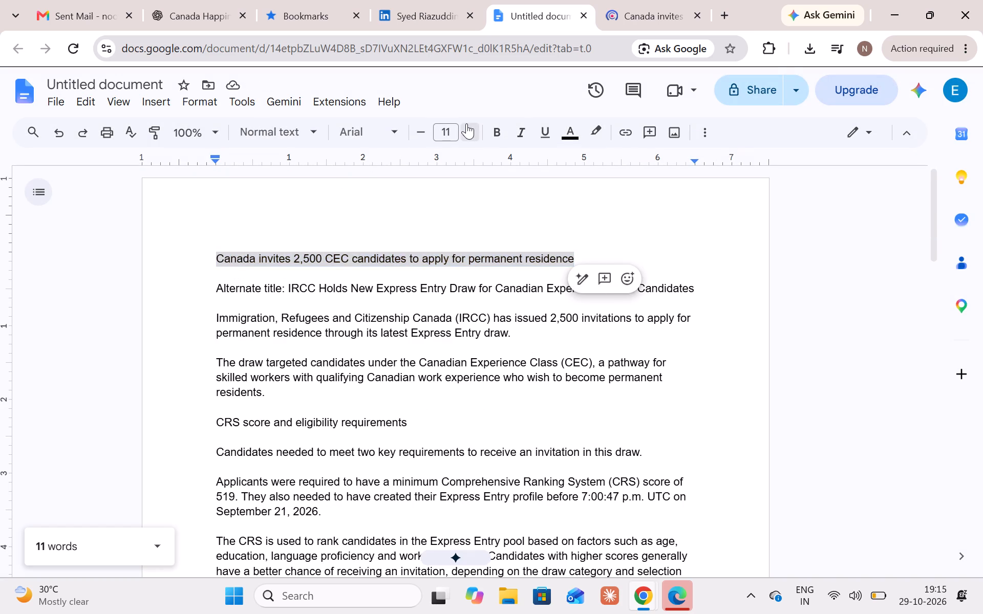
{"action": "left_click", "coordinate": [491, 126]}
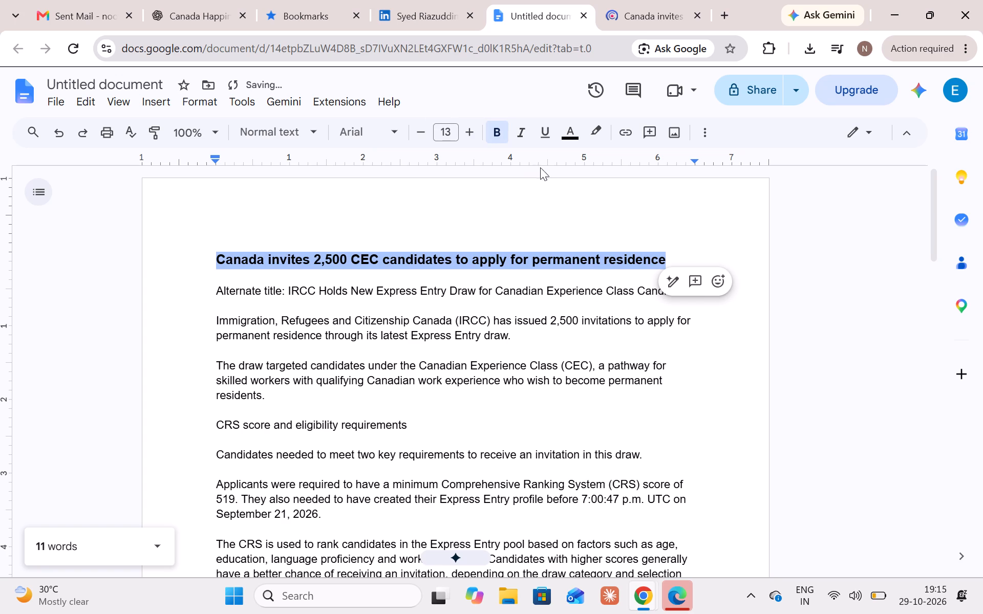
{"action": "left_click", "coordinate": [547, 136]}
{"action": "left_click", "coordinate": [706, 133]}
{"action": "left_click", "coordinate": [497, 168]}
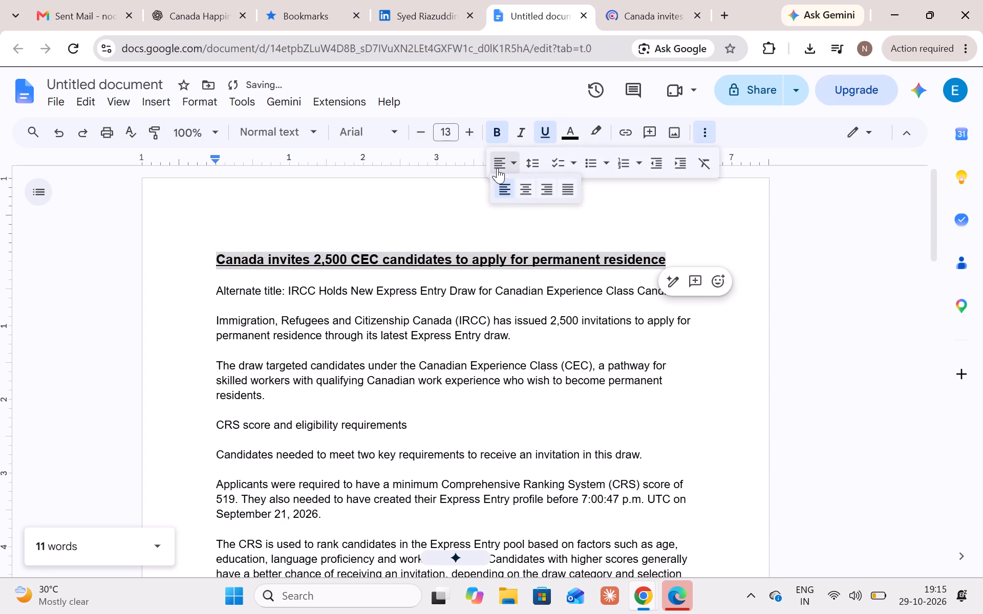
{"action": "left_click", "coordinate": [523, 190]}
{"action": "left_click", "coordinate": [431, 341]}
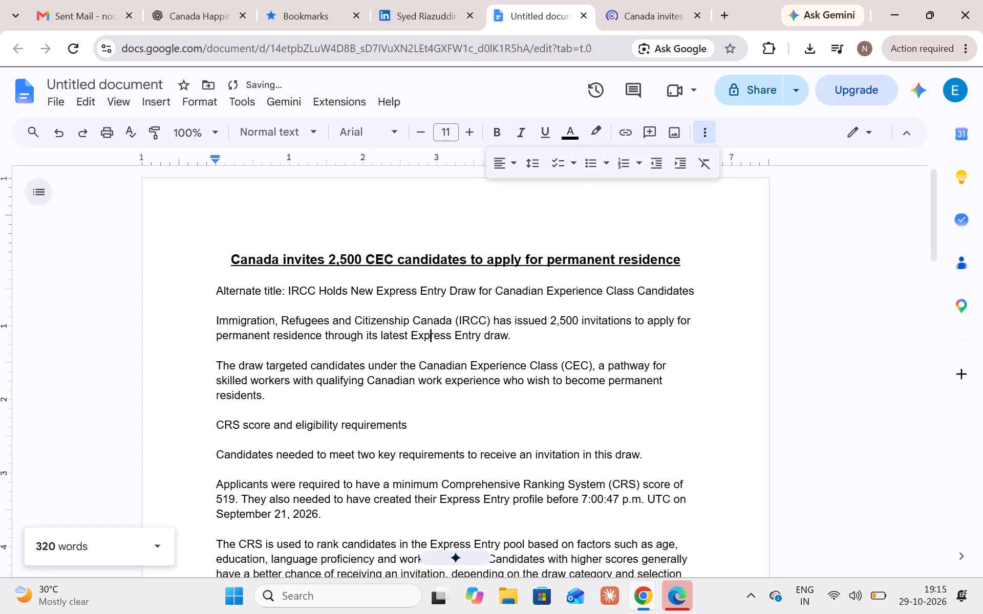
Delete the "Alternate title" line with its blank line and start the first paragraph with "The" before "Immigration".
{"action": "left_click_drag", "start_coordinate": [203, 288], "coordinate": [699, 286]}
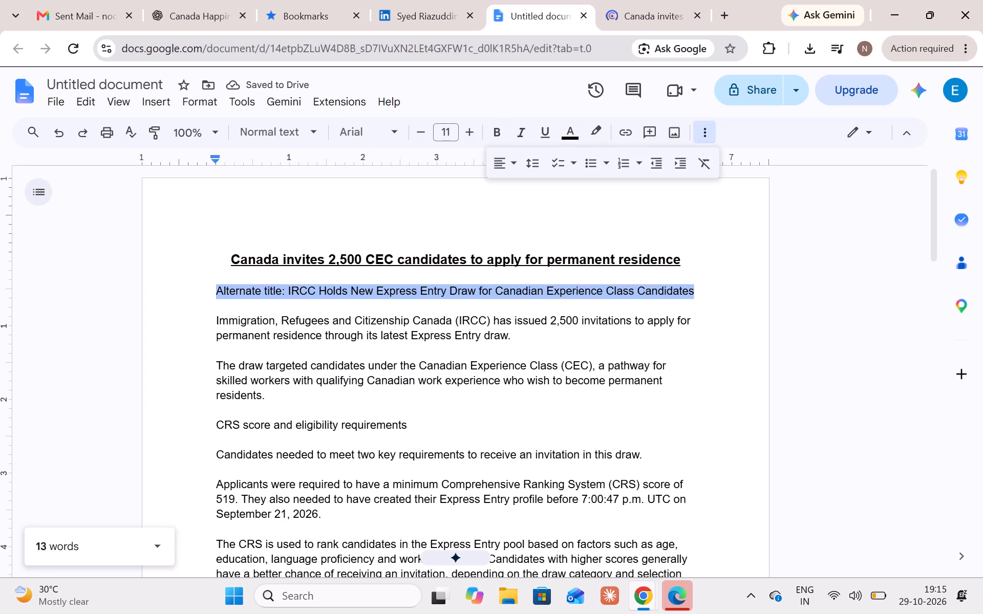
{"action": "key", "text": "Delete"}
{"action": "key", "text": "Delete"}
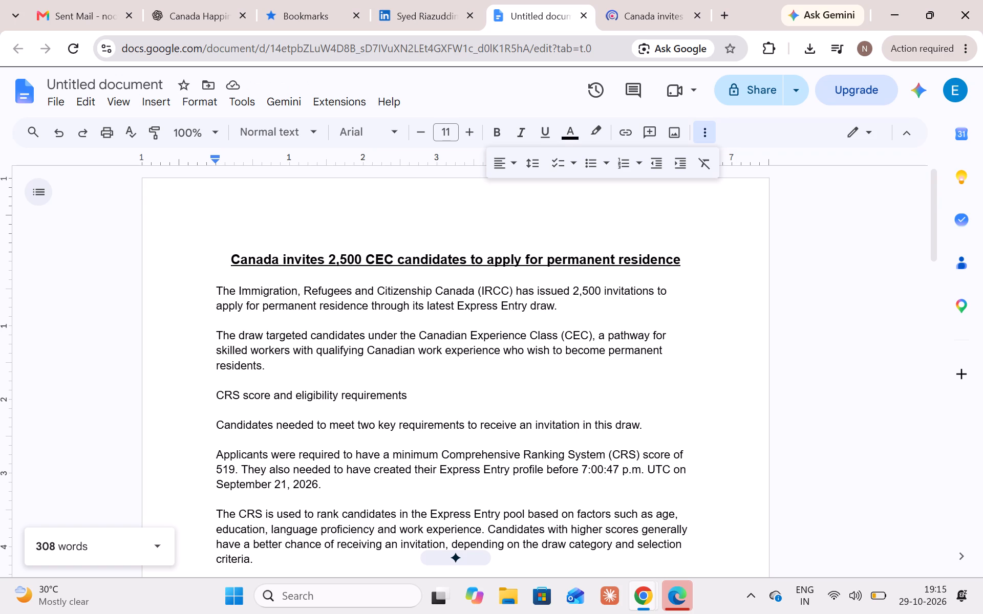
Remove the "CRS score and eligibility requirements" subheading and the blank line below it.
{"action": "scroll", "coordinate": [179, 334], "scroll_direction": "down", "scroll_amount": 1}
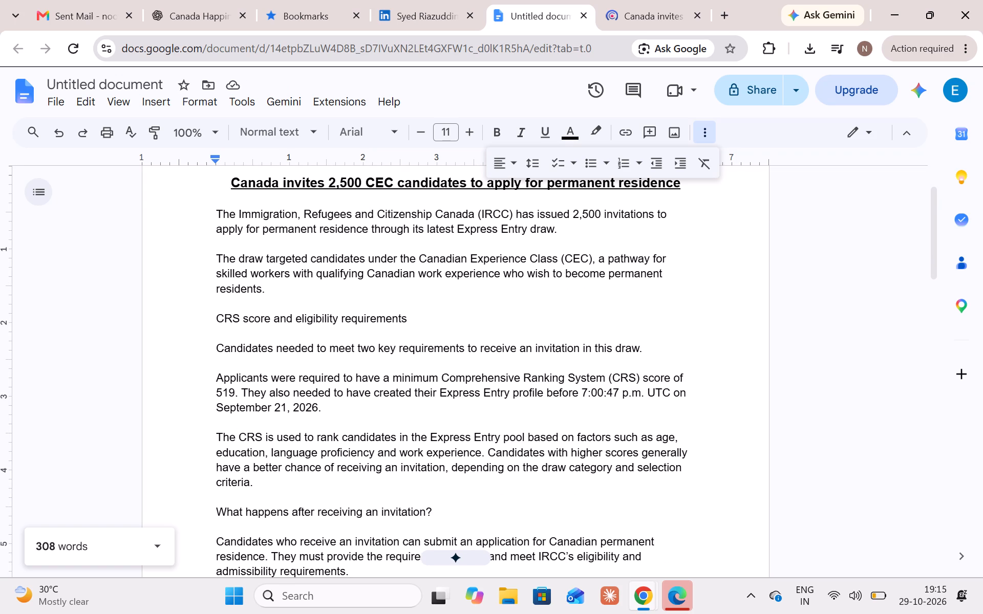
{"action": "left_click_drag", "start_coordinate": [191, 316], "coordinate": [491, 331]}
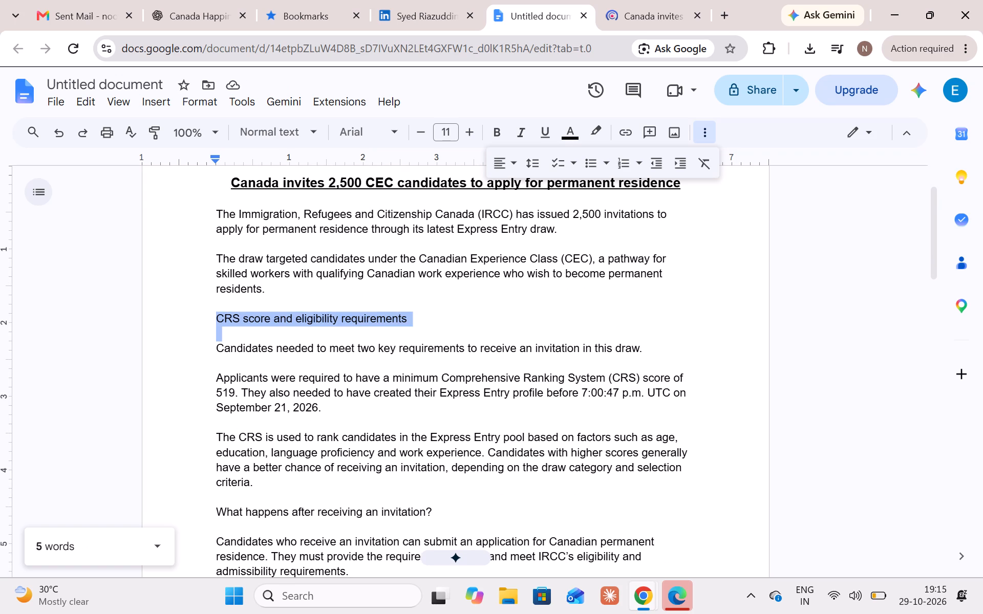
{"action": "left_click_drag", "start_coordinate": [491, 331], "coordinate": [491, 332]}
{"action": "key", "text": "BackSpace"}
Replace "Applicants" with "They" and close the blank line so the requirements text directly follows the "two key requirements" sentence.
{"action": "left_click_drag", "start_coordinate": [262, 340], "coordinate": [265, 347]}
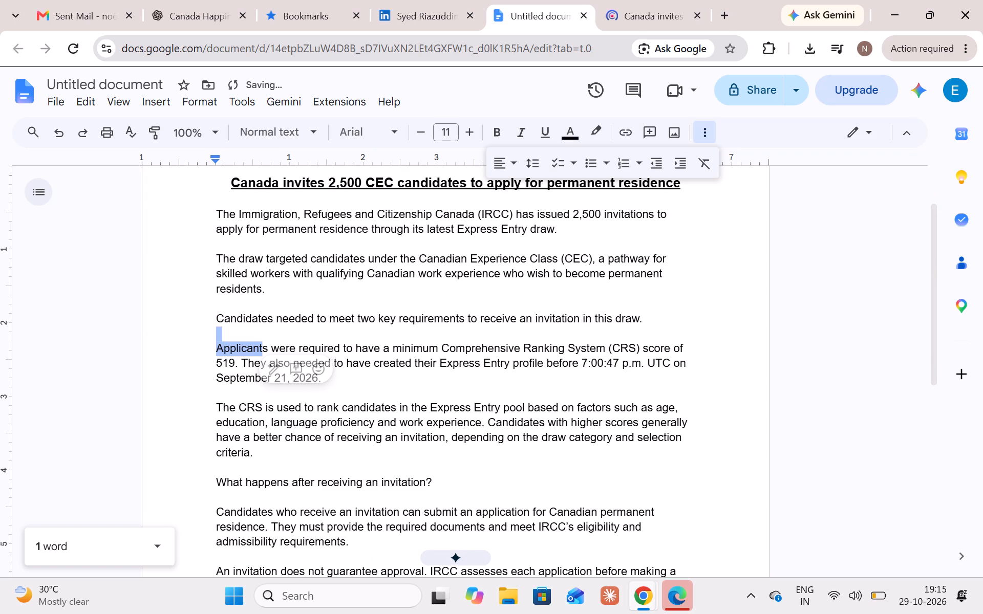
{"action": "key", "text": "Delete"}
{"action": "key", "text": "Delete"}
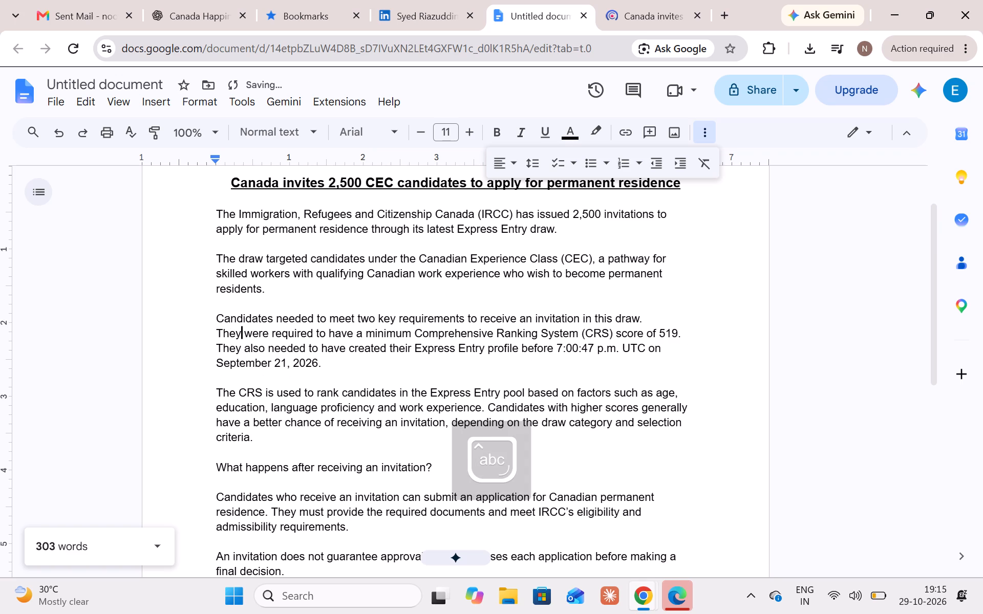
Turn the requirements text into a bulleted list with separate bullets for the CRS score and the Express Entry profile date.
{"action": "left_click_drag", "start_coordinate": [362, 356], "coordinate": [192, 332]}
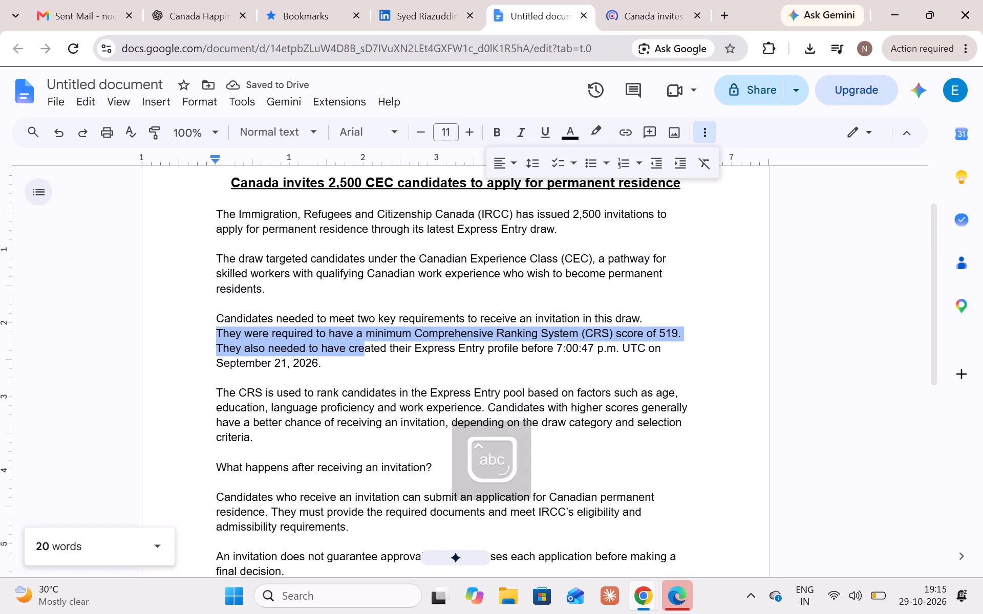
{"action": "left_click_drag", "start_coordinate": [354, 367], "coordinate": [189, 328]}
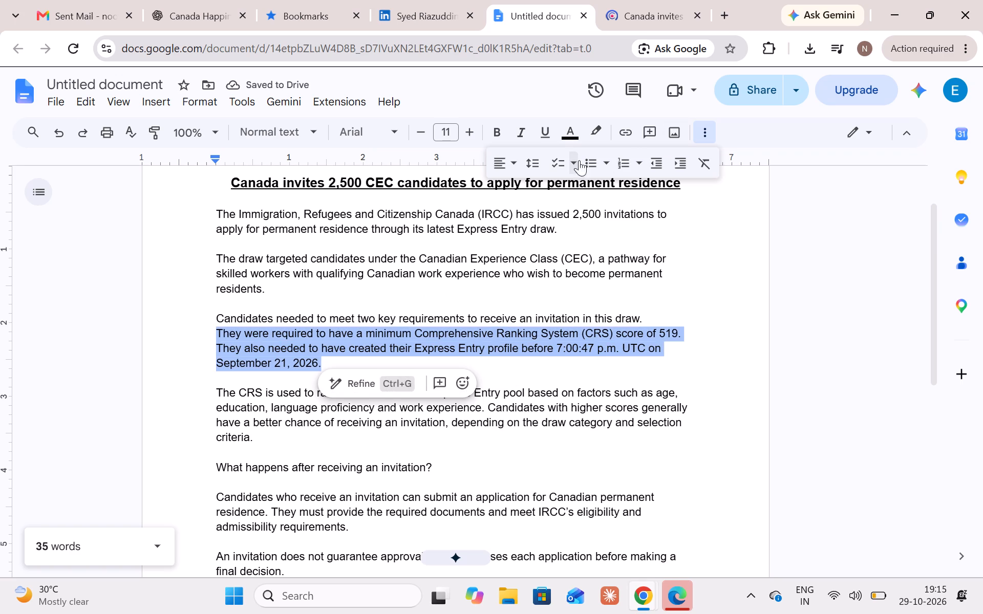
{"action": "left_click", "coordinate": [595, 161]}
{"action": "left_click", "coordinate": [318, 352]}
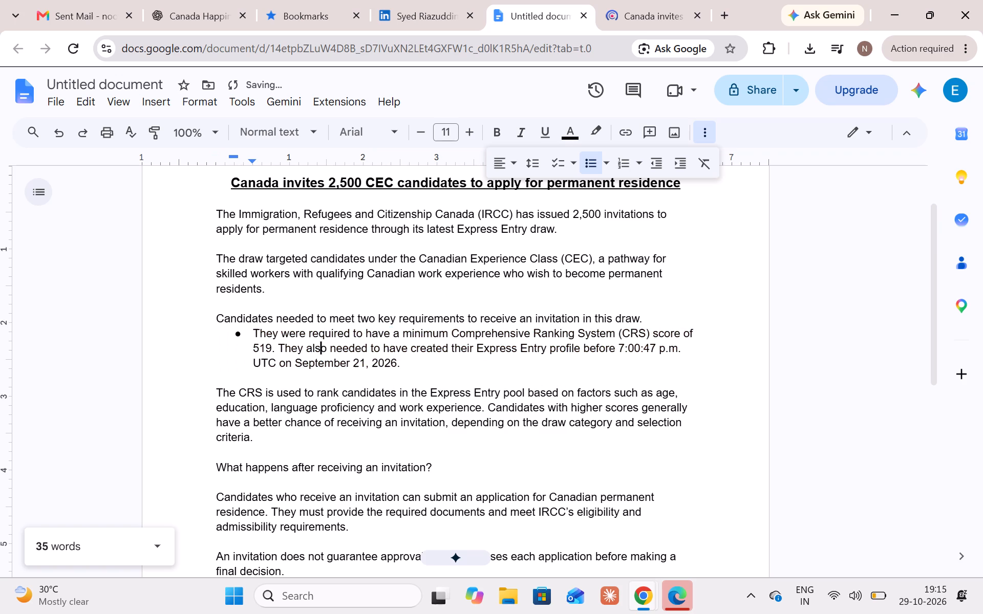
{"action": "left_click", "coordinate": [277, 349]}
{"action": "key", "text": "Return"}
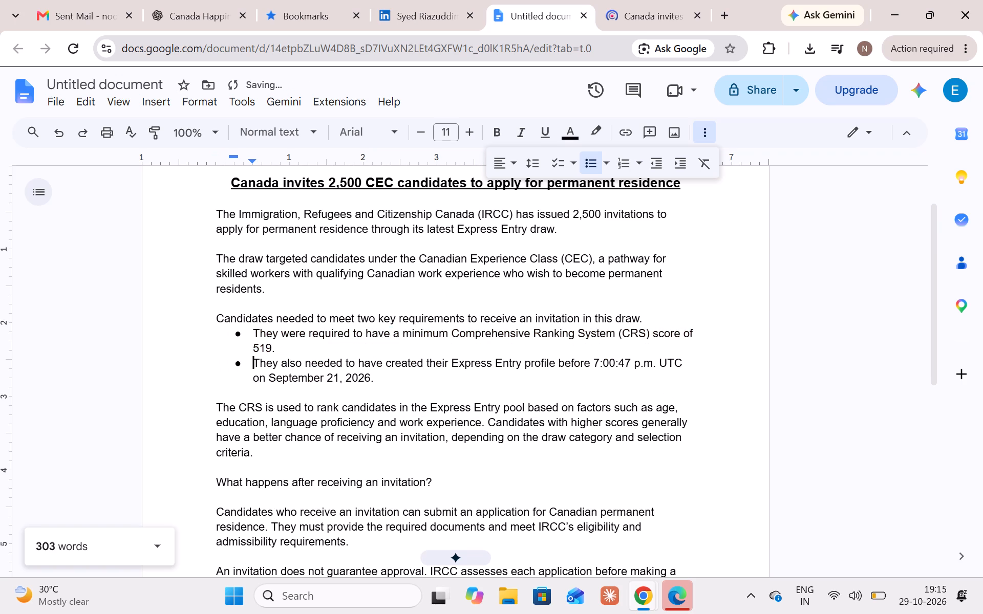
{"action": "scroll", "coordinate": [573, 204], "scroll_direction": "down", "scroll_amount": 1}
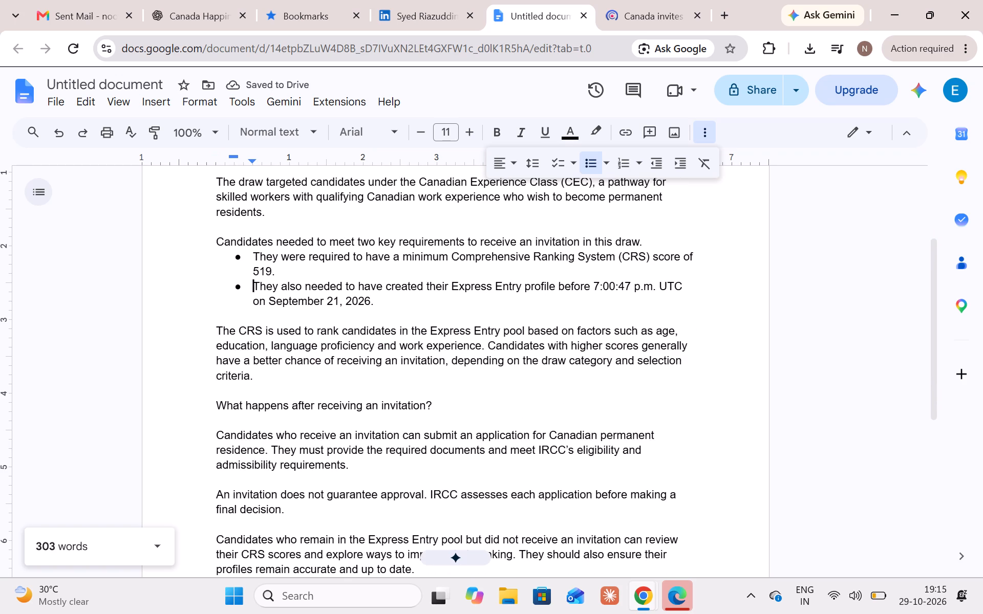
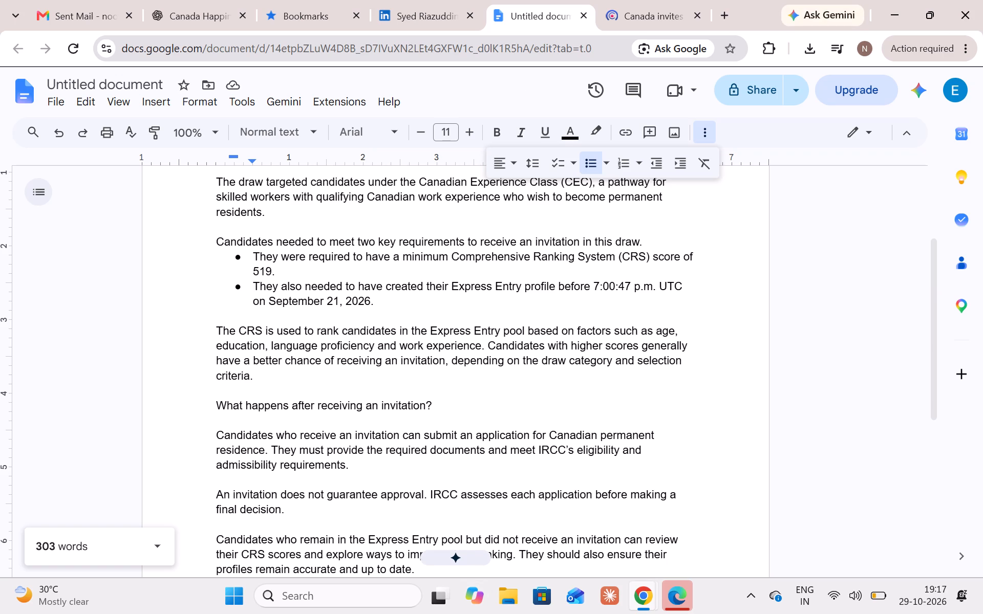
Make the "What happens after receiving an invitation?" subheading bold.
{"action": "scroll", "coordinate": [273, 363], "scroll_direction": "down", "scroll_amount": 1}
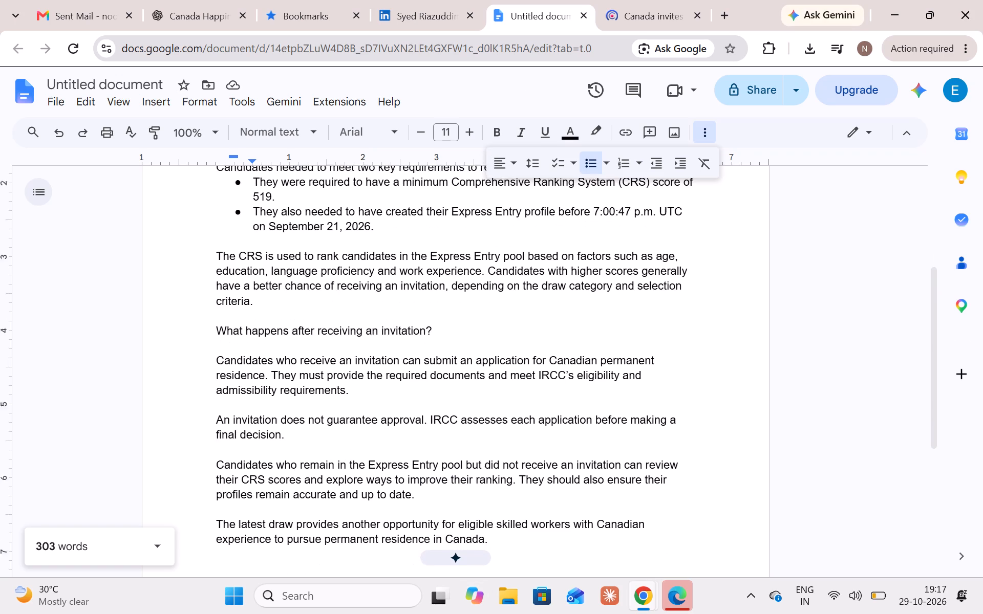
{"action": "left_click_drag", "start_coordinate": [205, 328], "coordinate": [472, 326]}
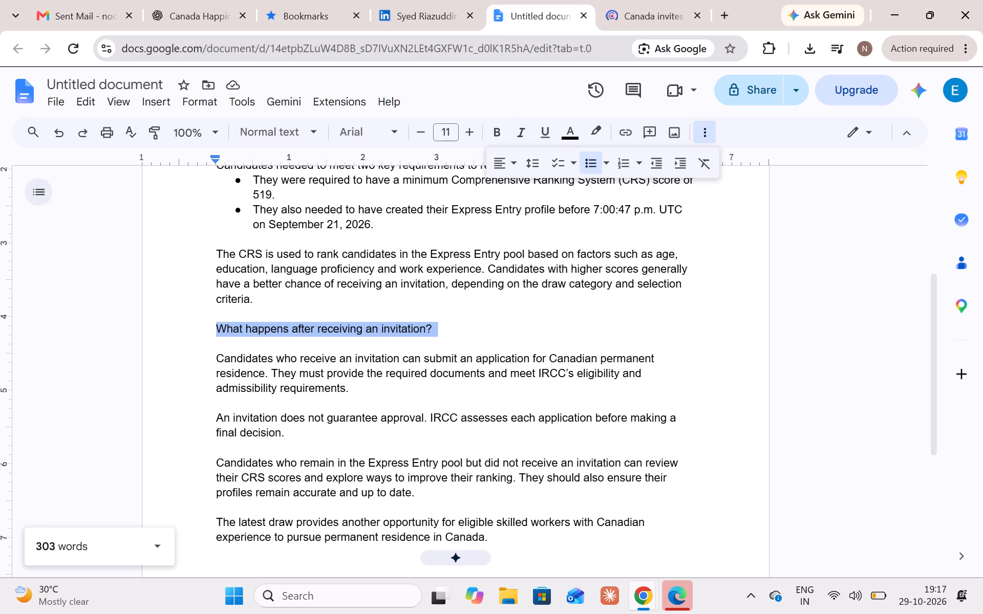
{"action": "left_click_drag", "start_coordinate": [472, 326], "coordinate": [477, 326]}
{"action": "left_click", "coordinate": [500, 133]}
{"action": "left_click", "coordinate": [300, 428]}
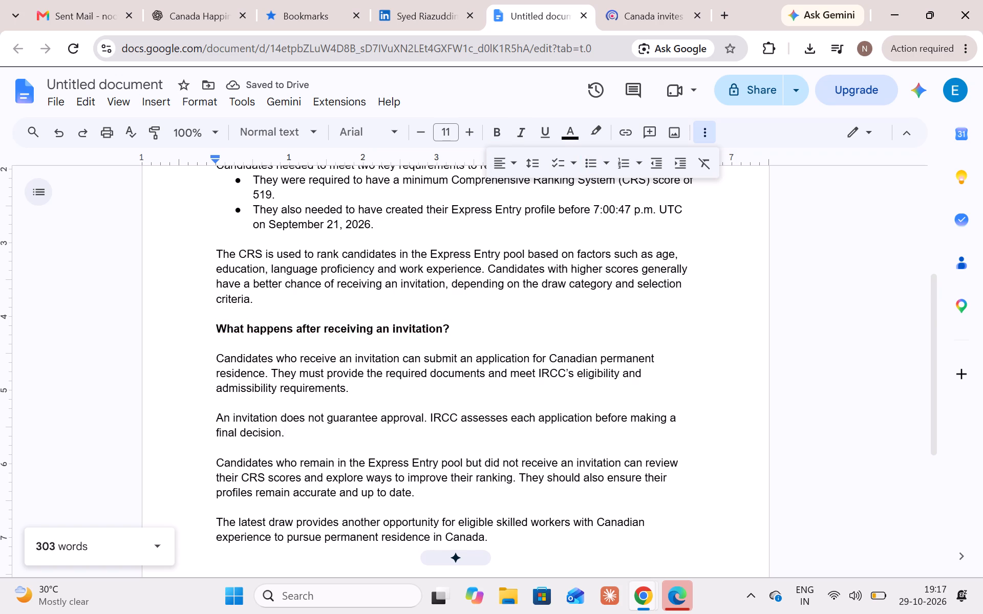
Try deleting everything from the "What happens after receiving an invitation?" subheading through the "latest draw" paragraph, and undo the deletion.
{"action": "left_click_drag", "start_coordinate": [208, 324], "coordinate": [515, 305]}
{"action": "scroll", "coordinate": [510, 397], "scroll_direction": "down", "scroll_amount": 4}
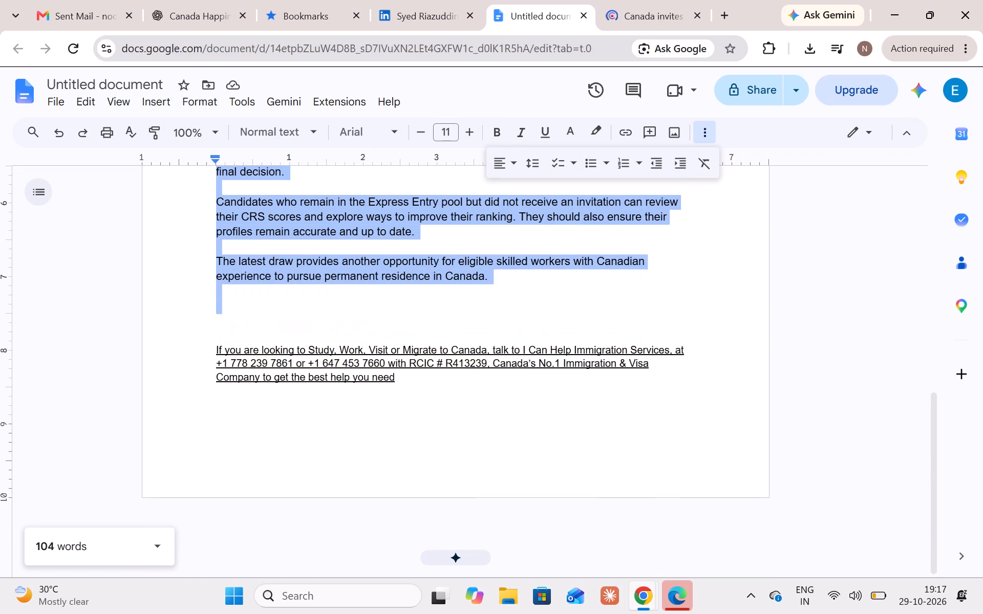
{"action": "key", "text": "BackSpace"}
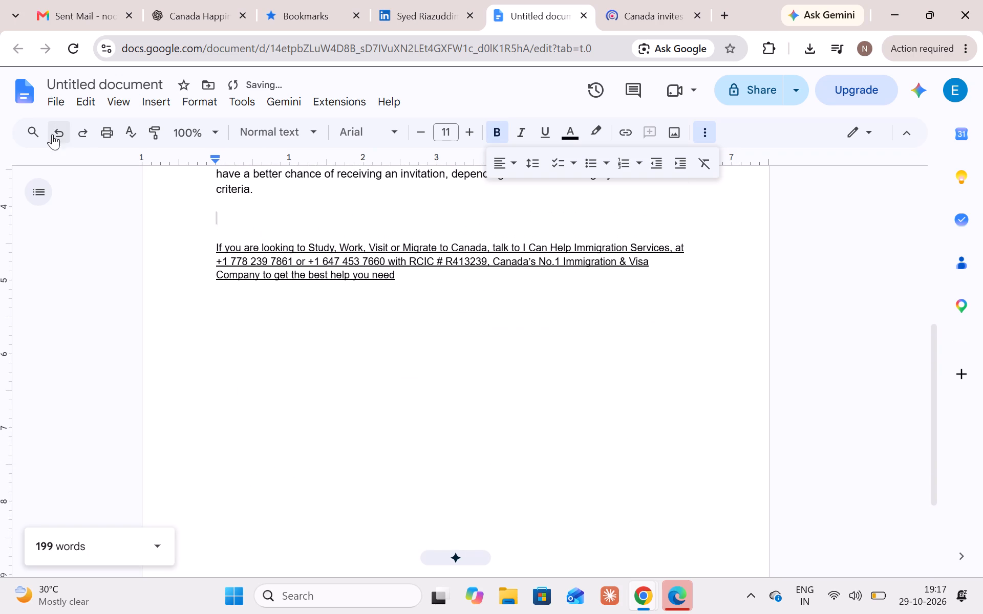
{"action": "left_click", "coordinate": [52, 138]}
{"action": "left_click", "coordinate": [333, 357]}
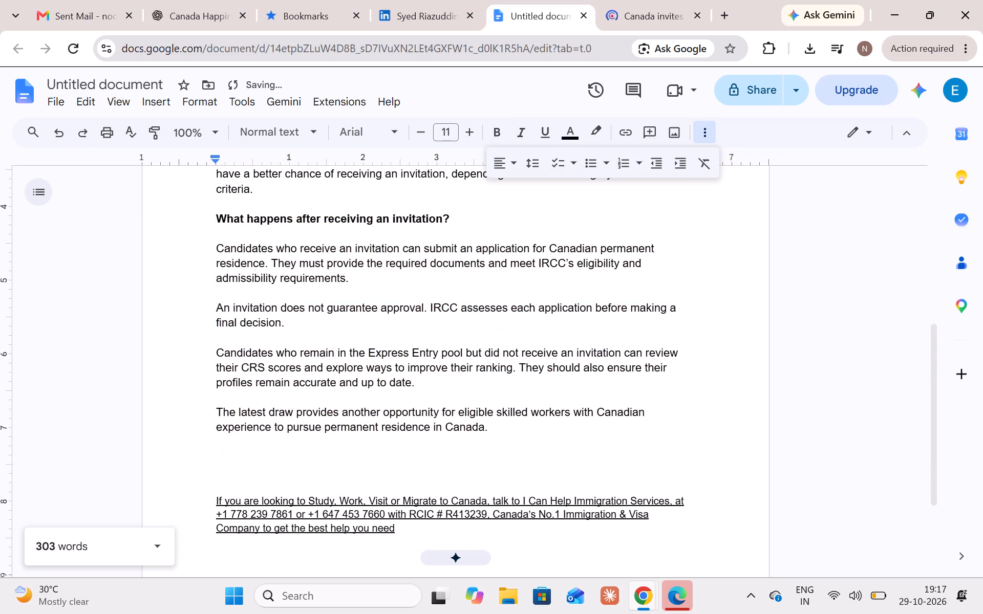
Join the "An invitation does not guarantee approval" paragraph to the end of the preceding paragraph, separated by a space.
{"action": "left_click", "coordinate": [216, 309]}
{"action": "key", "text": "BackSpace"}
{"action": "key", "text": "BackSpace"}
{"action": "key", "text": "space"}
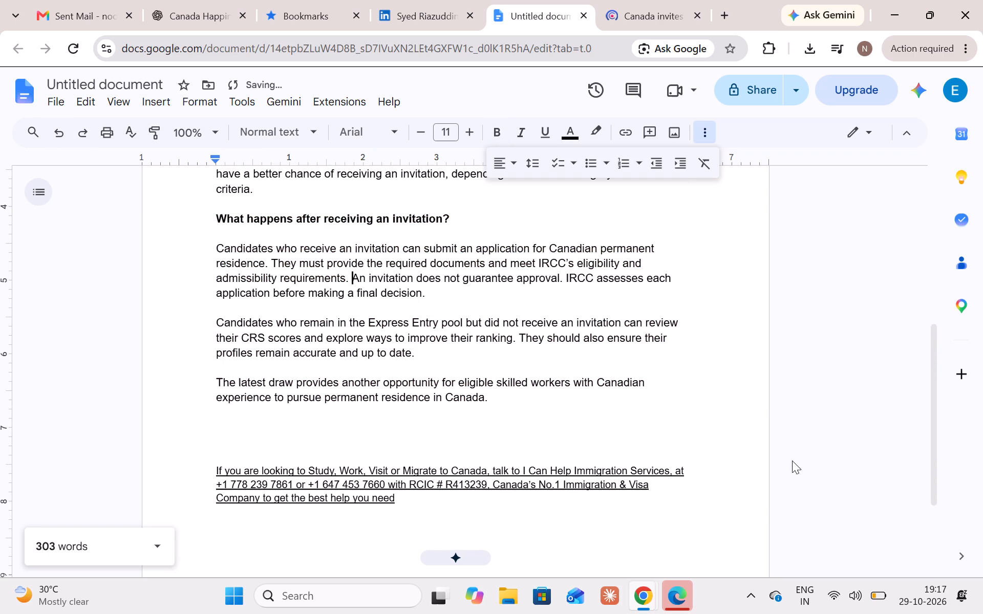
Delete the closing "The latest draw provides another opportunity" paragraph and the extra blank lines above the underlined contact note.
{"action": "left_click_drag", "start_coordinate": [551, 402], "coordinate": [341, 363]}
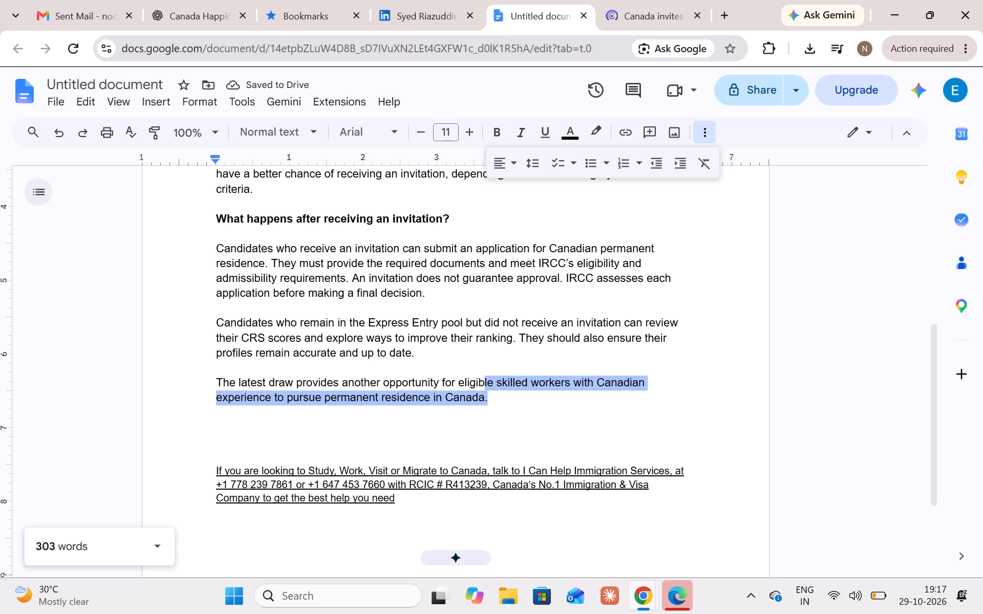
{"action": "left_click_drag", "start_coordinate": [341, 363], "coordinate": [230, 365]}
{"action": "key", "text": "Delete"}
{"action": "key", "text": "Delete"}
{"action": "key", "text": "Delete"}
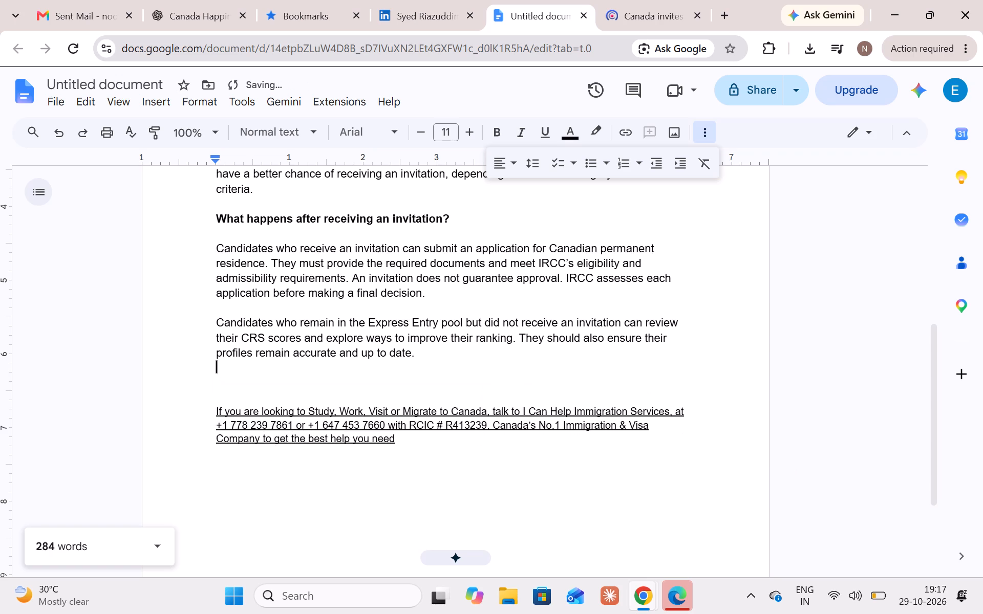
{"action": "key", "text": "Delete"}
{"action": "key", "text": "Delete"}
Open the "Untitled document" name for editing.
{"action": "scroll", "coordinate": [482, 476], "scroll_direction": "up", "scroll_amount": 2}
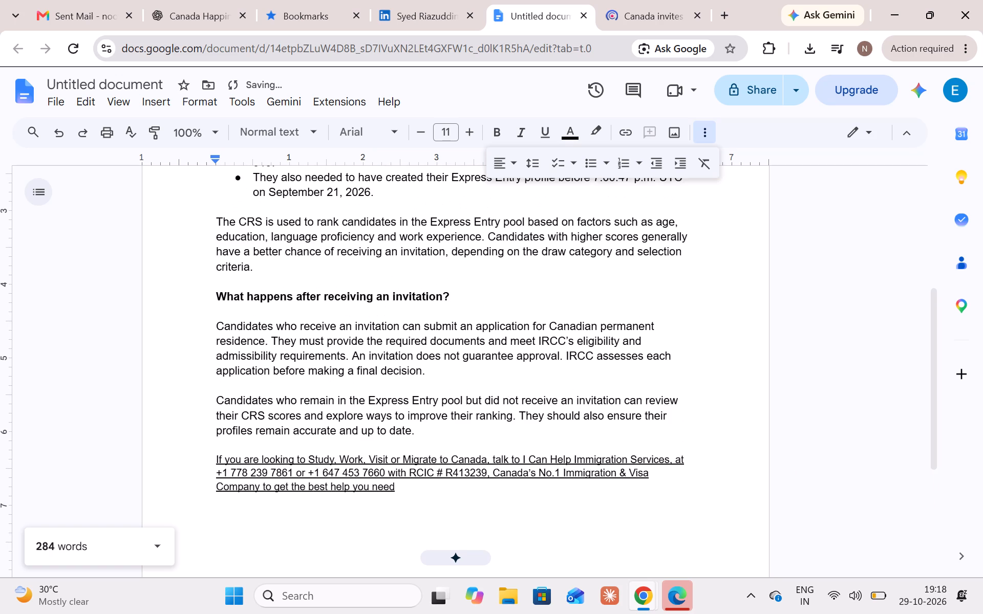
{"action": "scroll", "coordinate": [478, 448], "scroll_direction": "up", "scroll_amount": 4}
{"action": "left_click", "coordinate": [112, 87]}
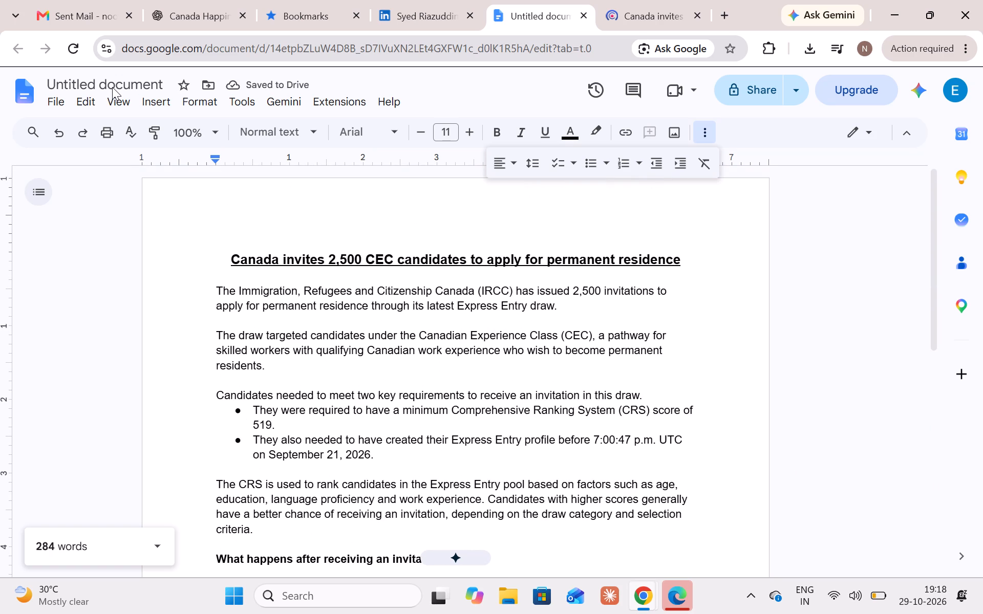
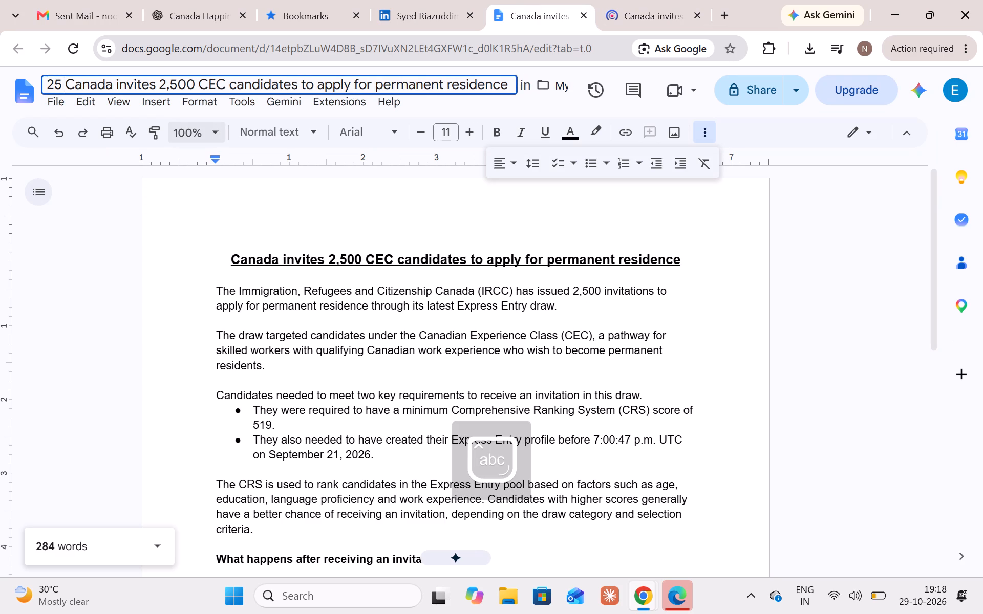
Finish renaming the document as "25 Oct - Canada invites 2,500 CEC candidates to apply for permanent residence".
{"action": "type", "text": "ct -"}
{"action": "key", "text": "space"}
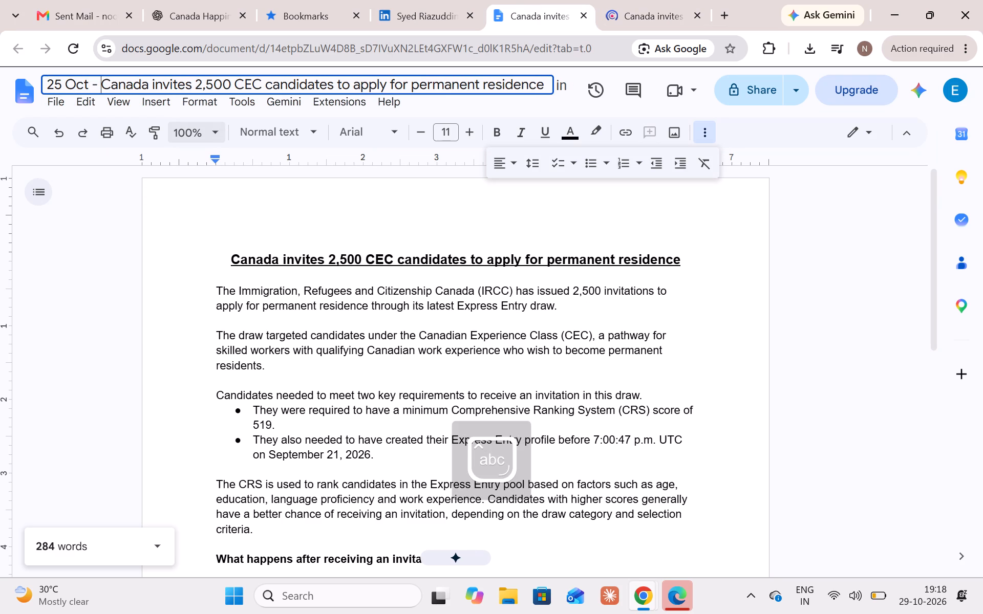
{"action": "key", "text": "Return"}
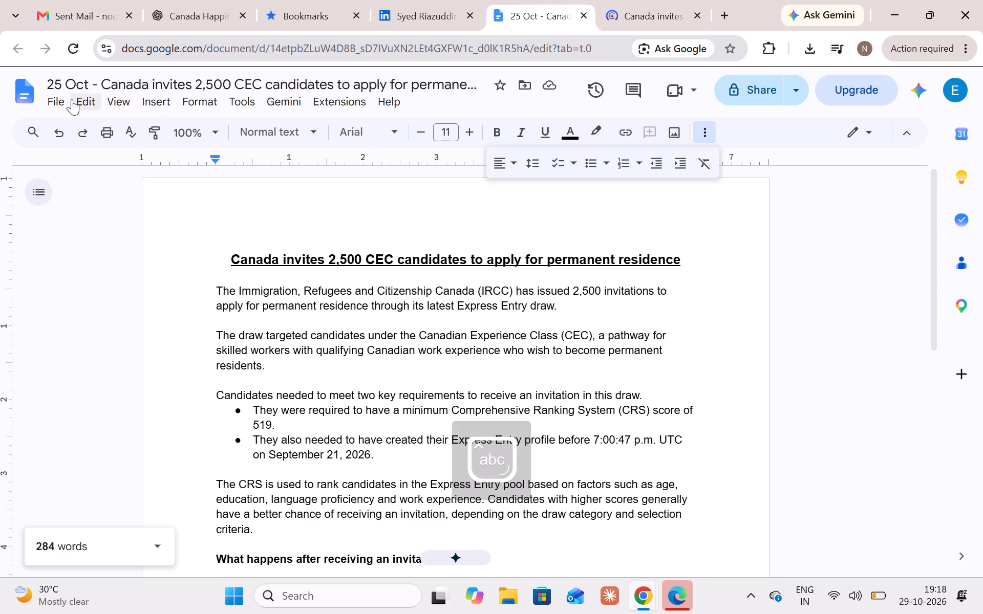
Copy the full document name, including the "25 Oct -" prefix.
{"action": "triple_click", "coordinate": [88, 84]}
{"action": "key", "text": "ctrl+c"}
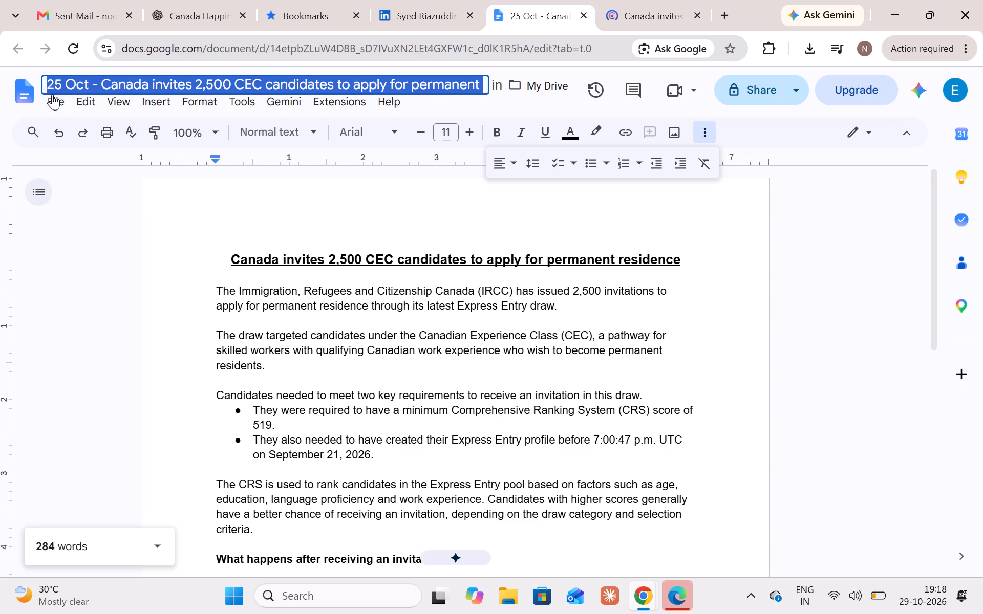
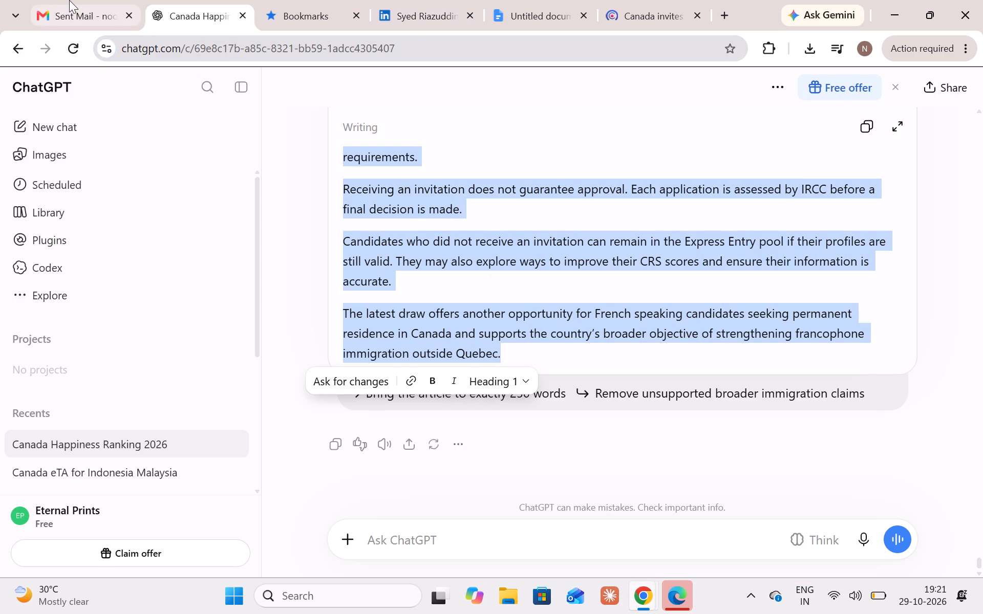
Paste the article without formatting into the untitled Google Doc, above the underlined I Can Help Immigration Services paragraph.
{"action": "left_click", "coordinate": [519, 0]}
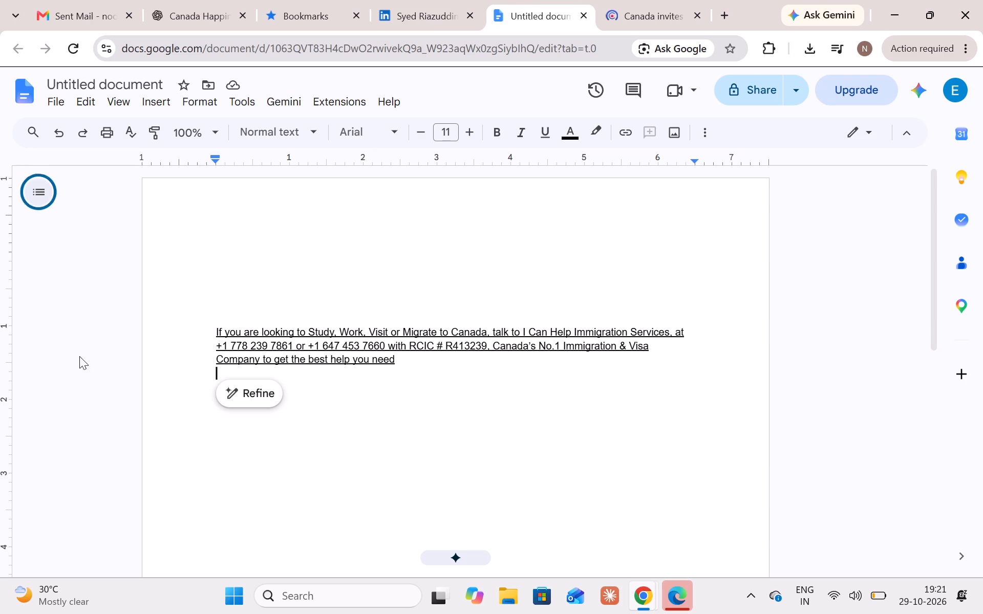
{"action": "left_click", "coordinate": [325, 230]}
{"action": "right_click", "coordinate": [316, 236]}
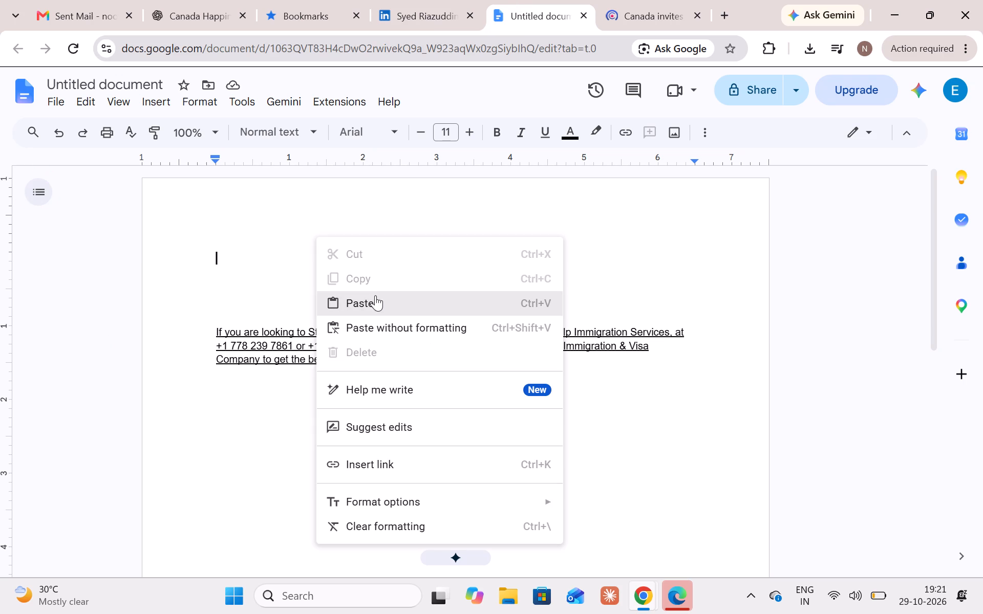
{"action": "left_click", "coordinate": [405, 333]}
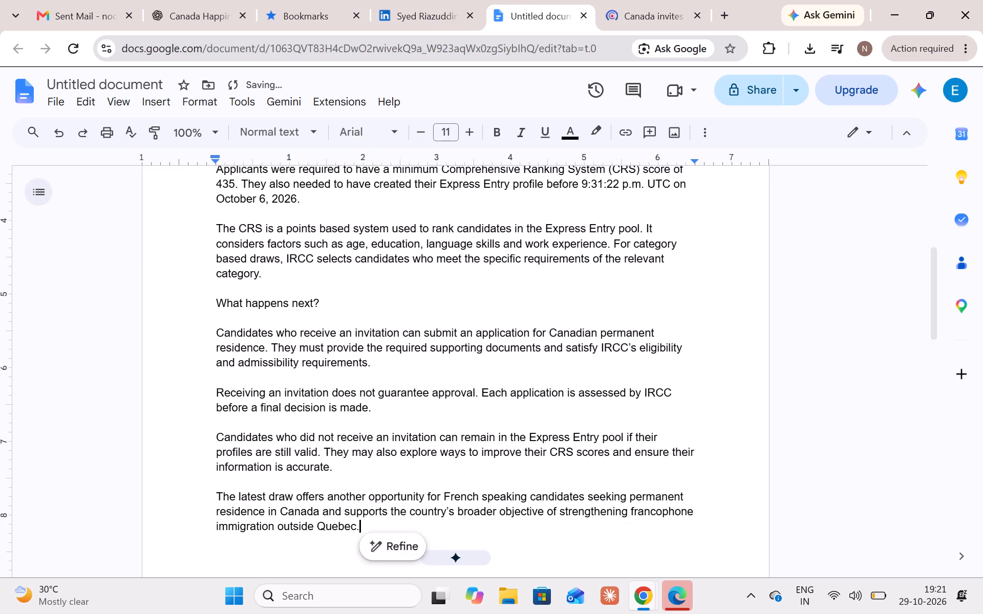
Turn on the word count display while typing for the document.
{"action": "scroll", "coordinate": [389, 349], "scroll_direction": "down", "scroll_amount": 4}
{"action": "key", "text": "ctrl+shift+c"}
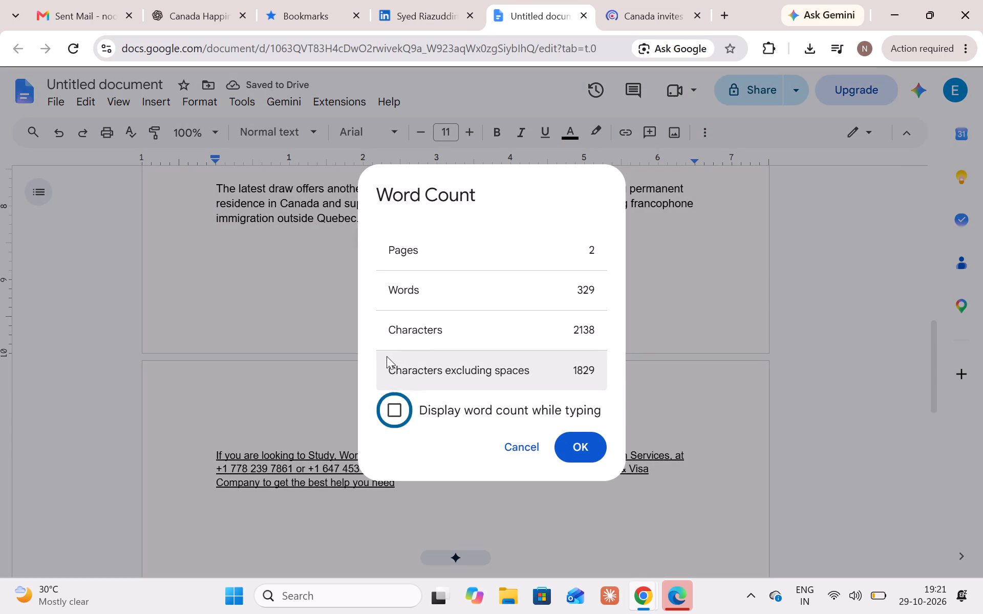
{"action": "left_click", "coordinate": [411, 399]}
{"action": "left_click", "coordinate": [567, 440]}
Shorten the headline by replacing "permanent residence" with "PR".
{"action": "scroll", "coordinate": [581, 434], "scroll_direction": "up", "scroll_amount": 2}
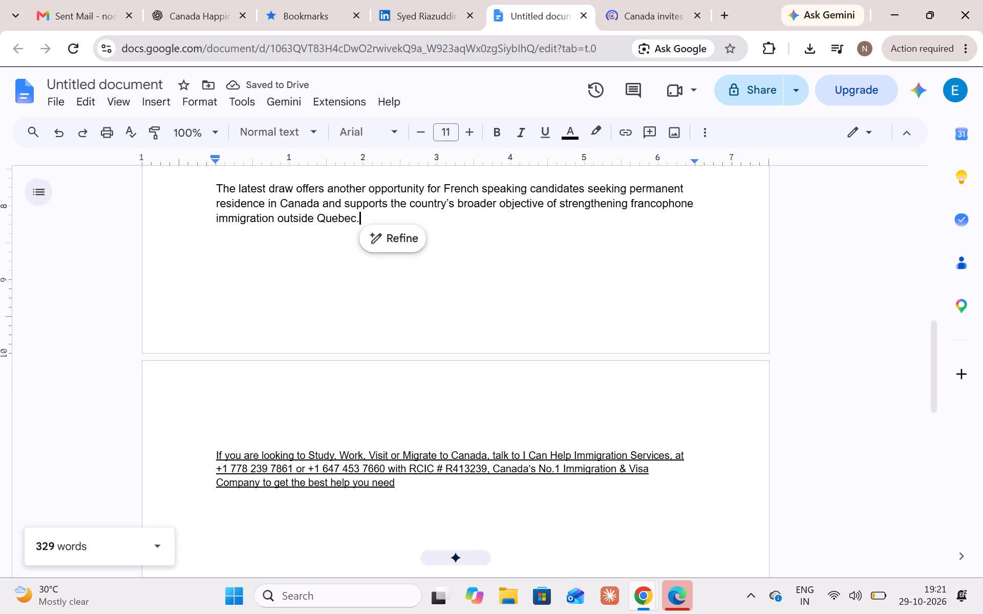
{"action": "scroll", "coordinate": [581, 434], "scroll_direction": "up", "scroll_amount": 15}
{"action": "scroll", "coordinate": [558, 412], "scroll_direction": "up", "scroll_amount": 6}
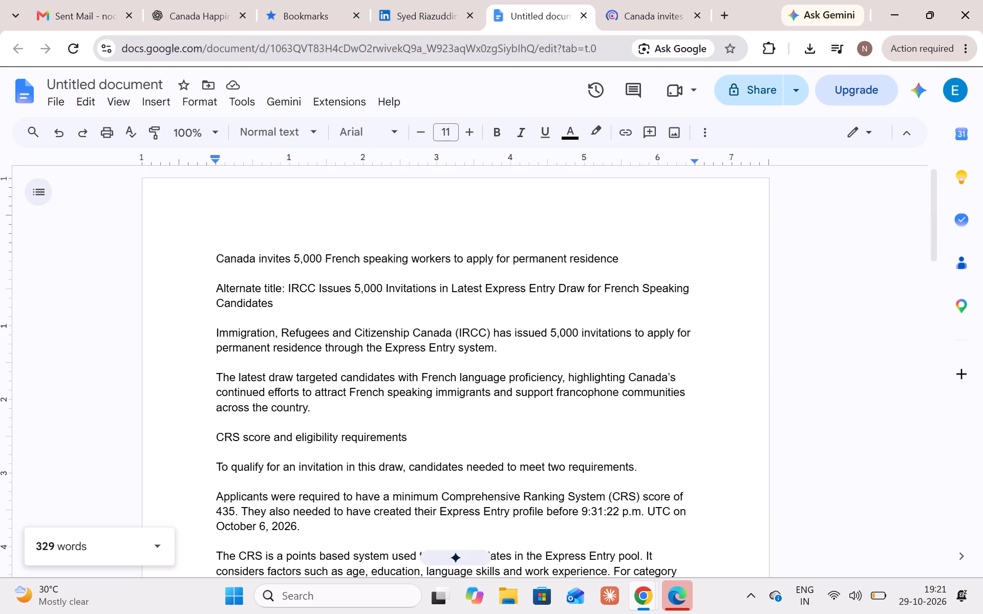
{"action": "left_click_drag", "start_coordinate": [654, 249], "coordinate": [129, 252]}
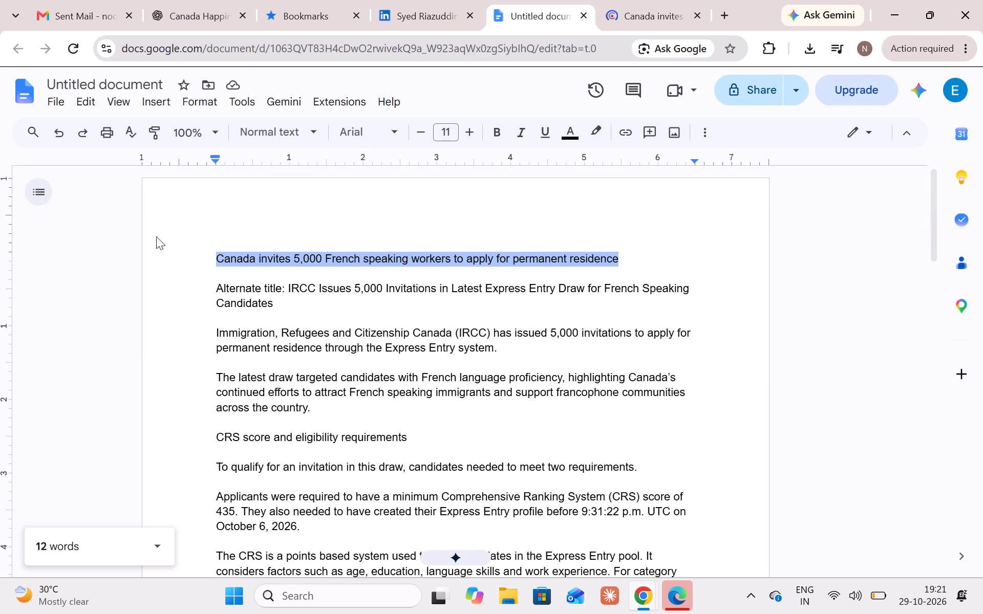
{"action": "left_click", "coordinate": [552, 242]}
{"action": "left_click_drag", "start_coordinate": [625, 255], "coordinate": [517, 257]}
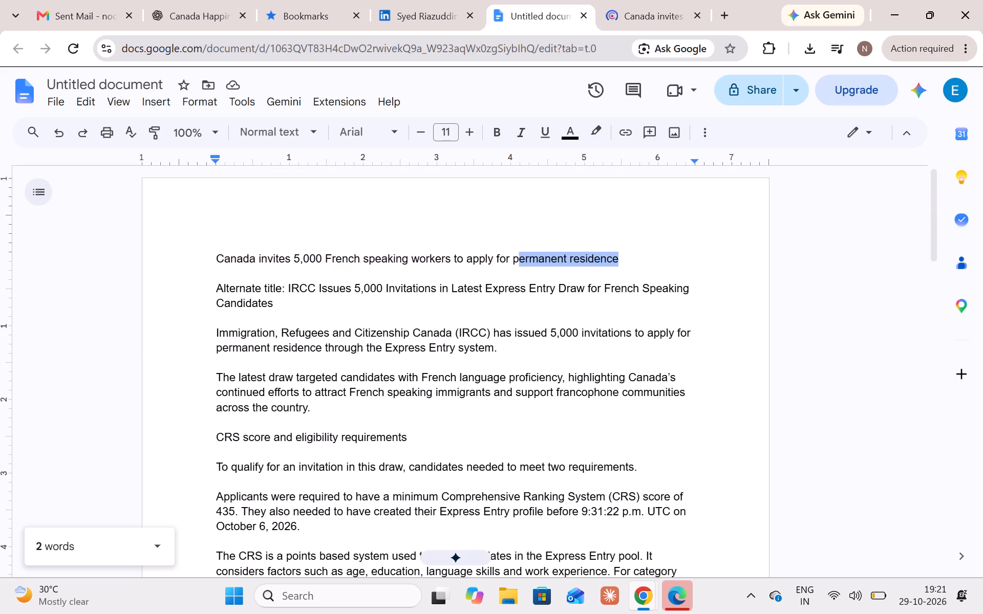
{"action": "left_click_drag", "start_coordinate": [517, 257], "coordinate": [513, 261]}
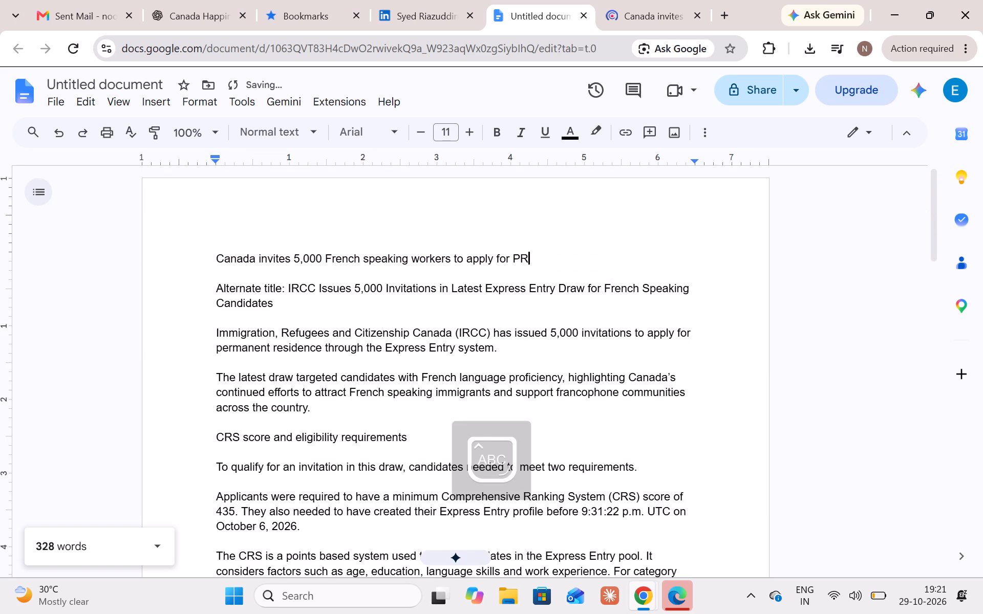
Format the headline as bold, underlined, 13 pt and centred.
{"action": "left_click_drag", "start_coordinate": [555, 248], "coordinate": [139, 236]}
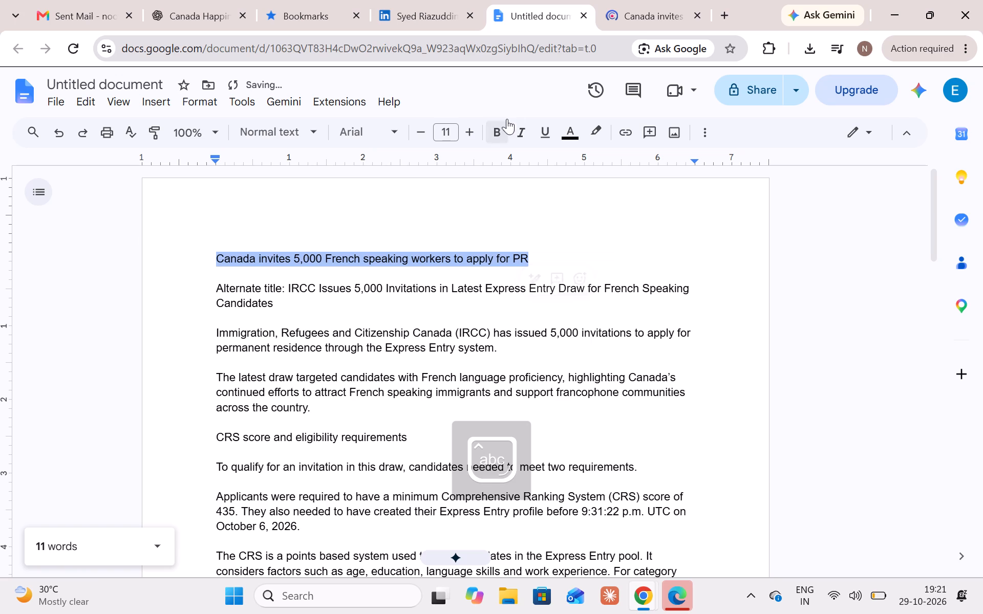
{"action": "double_click", "coordinate": [478, 129]}
{"action": "left_click", "coordinate": [508, 131]}
{"action": "left_click", "coordinate": [537, 129]}
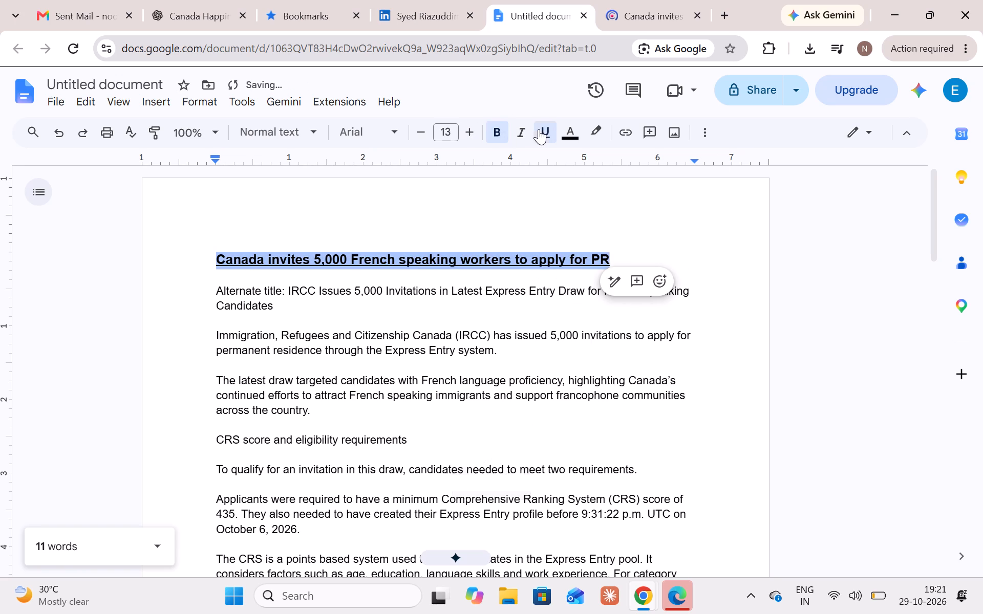
{"action": "left_click", "coordinate": [694, 136]}
{"action": "left_click", "coordinate": [502, 159]}
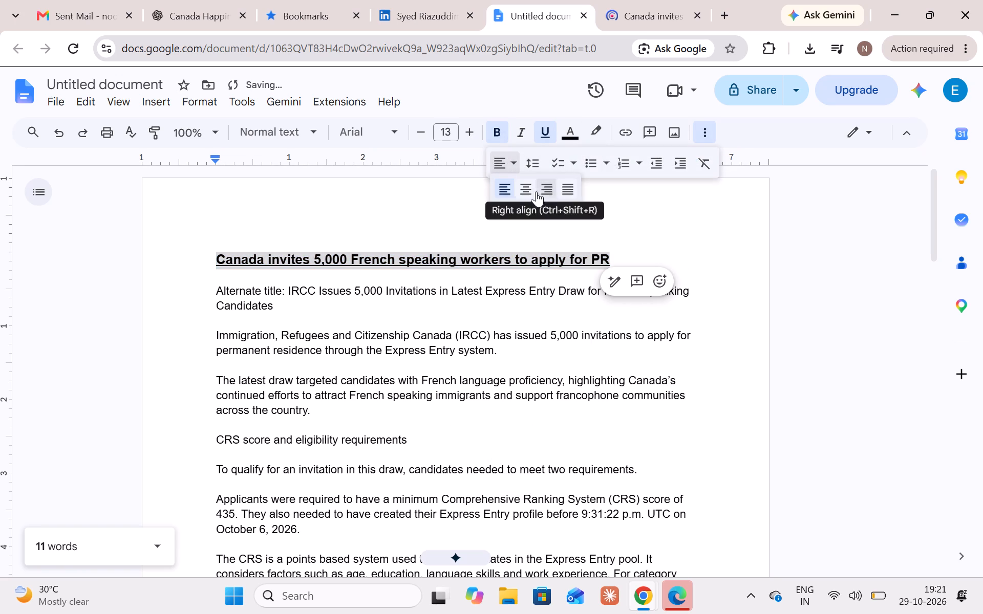
{"action": "left_click", "coordinate": [530, 188]}
{"action": "left_click", "coordinate": [343, 363]}
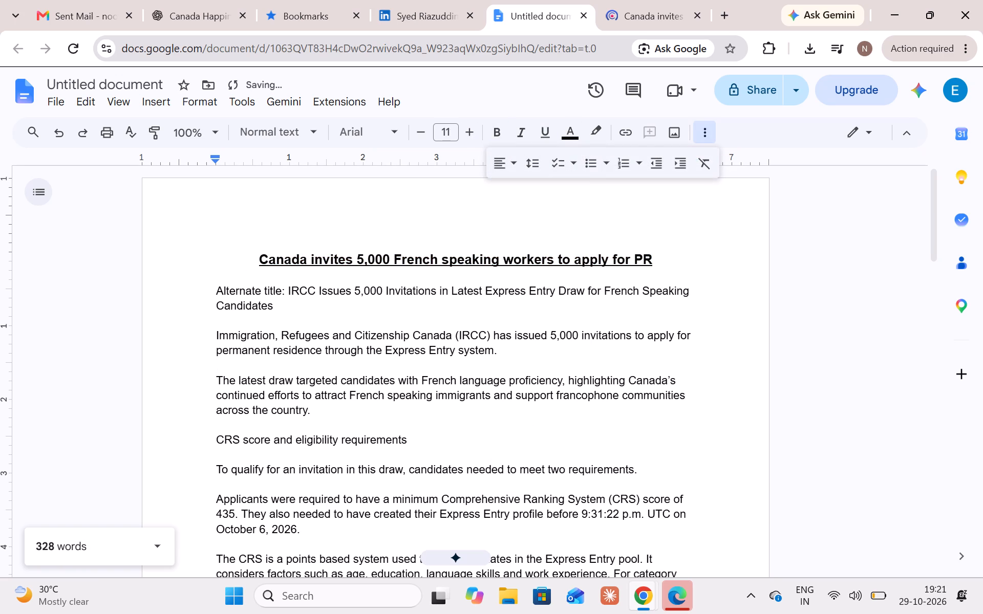
Delete the "Alternate title" line and its blank line below the headline.
{"action": "left_click_drag", "start_coordinate": [201, 292], "coordinate": [315, 308]}
{"action": "key", "text": "Delete"}
{"action": "key", "text": "Delete"}
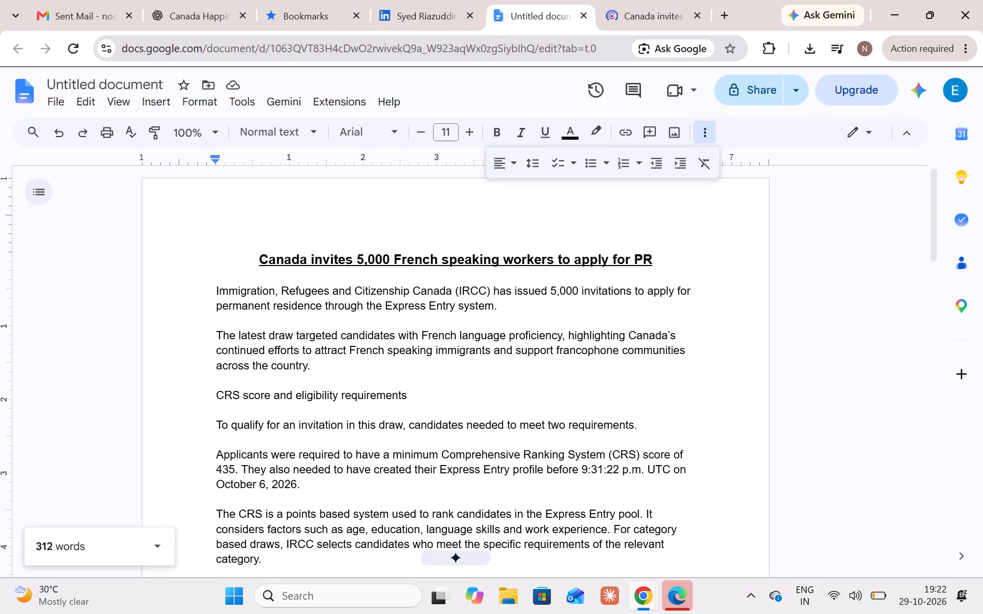
Delete the paragraph beginning "The latest draw targeted candidates" together with the "CRS score and eligibility requirements" subheading.
{"action": "scroll", "coordinate": [269, 342], "scroll_direction": "down", "scroll_amount": 1}
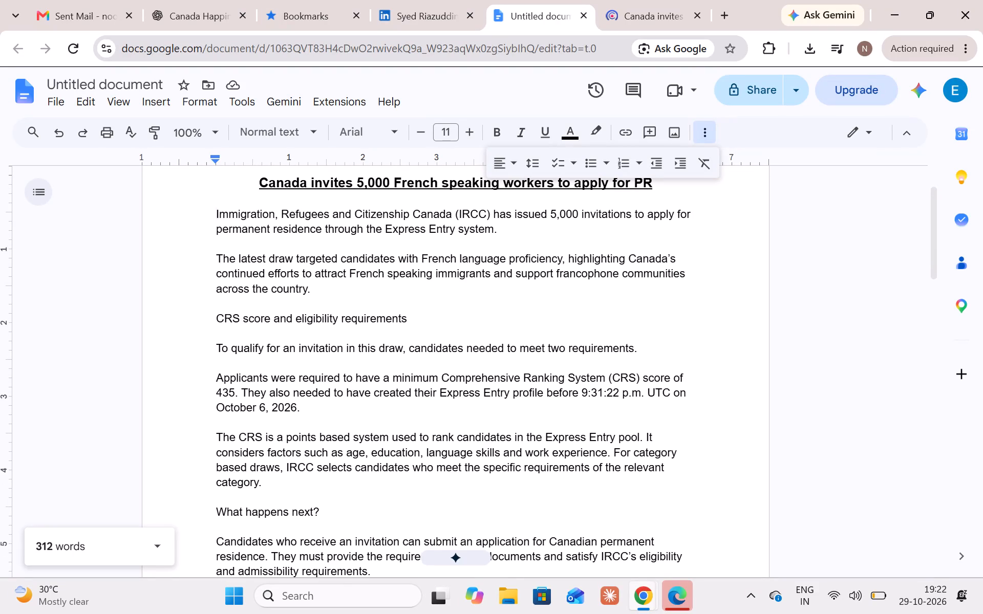
{"action": "left_click_drag", "start_coordinate": [210, 260], "coordinate": [419, 317]}
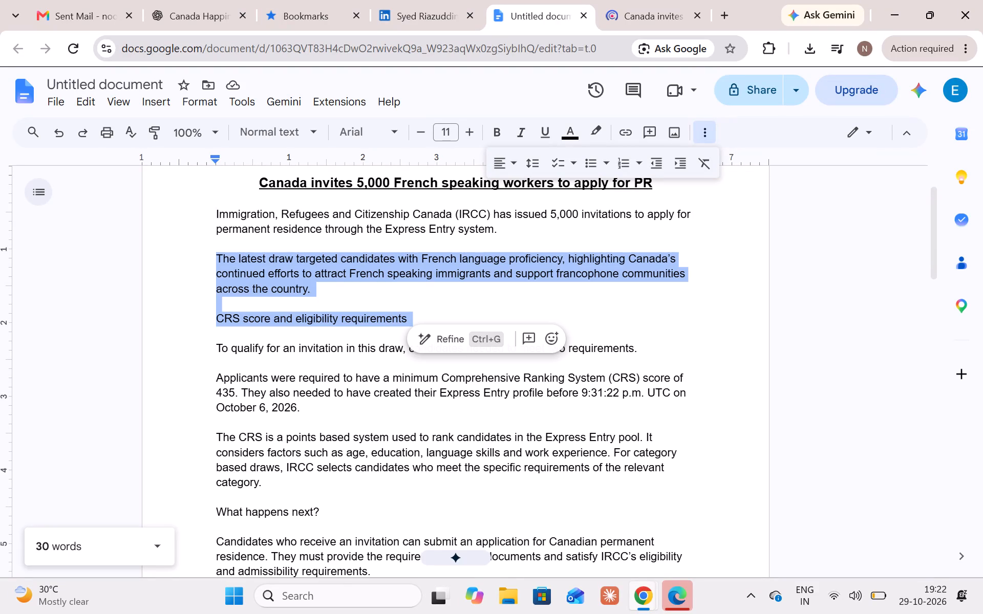
{"action": "key", "text": "BackSpace"}
{"action": "key", "text": "BackSpace"}
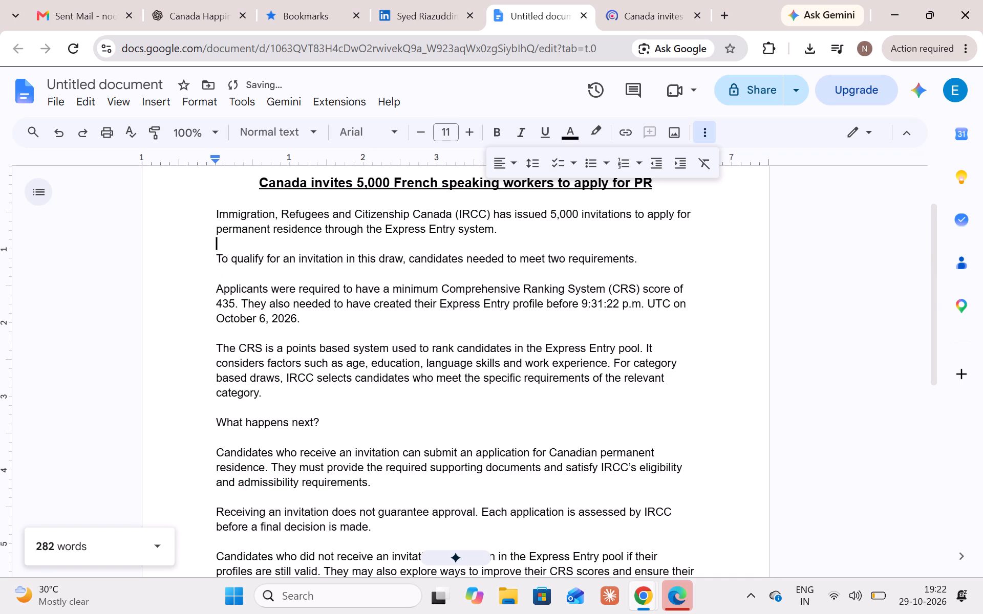
Insert "Francophone workers" before "apply" in the opening sentence, using the grammar suggestion for the plural.
{"action": "left_click", "coordinate": [632, 212]}
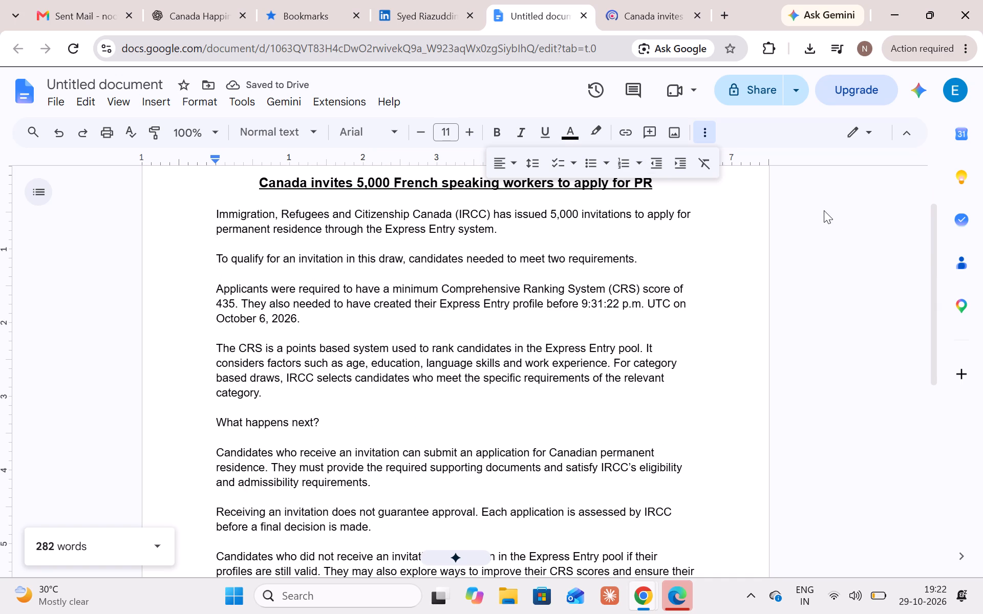
{"action": "key", "text": "space"}
{"action": "key", "text": "BackSpace"}
{"action": "key", "text": "Right"}
{"action": "key", "text": "Right"}
{"action": "key", "text": "Right"}
{"action": "key", "text": "Right"}
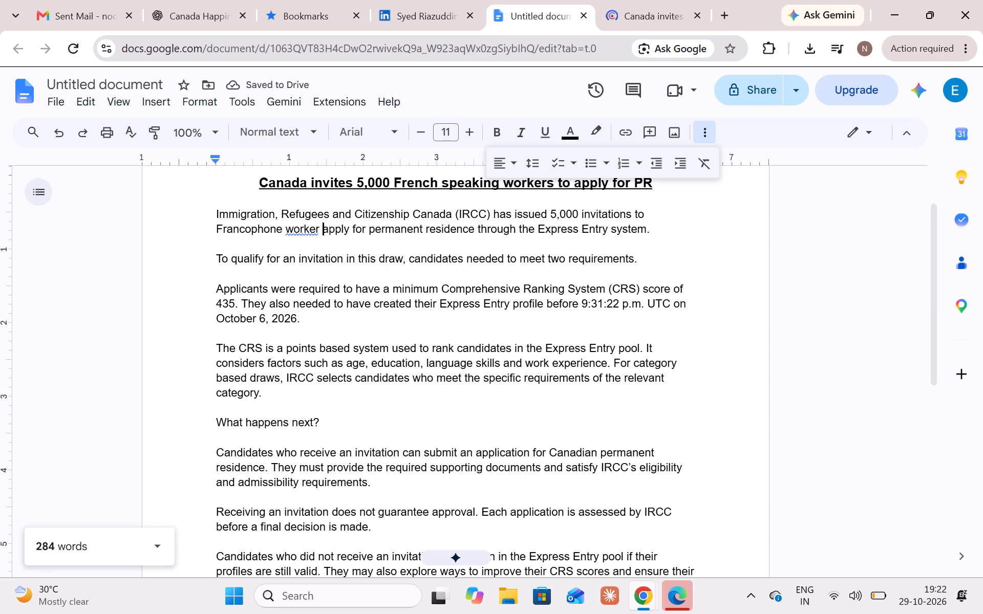
{"action": "left_click", "coordinate": [302, 231]}
{"action": "left_click", "coordinate": [315, 203]}
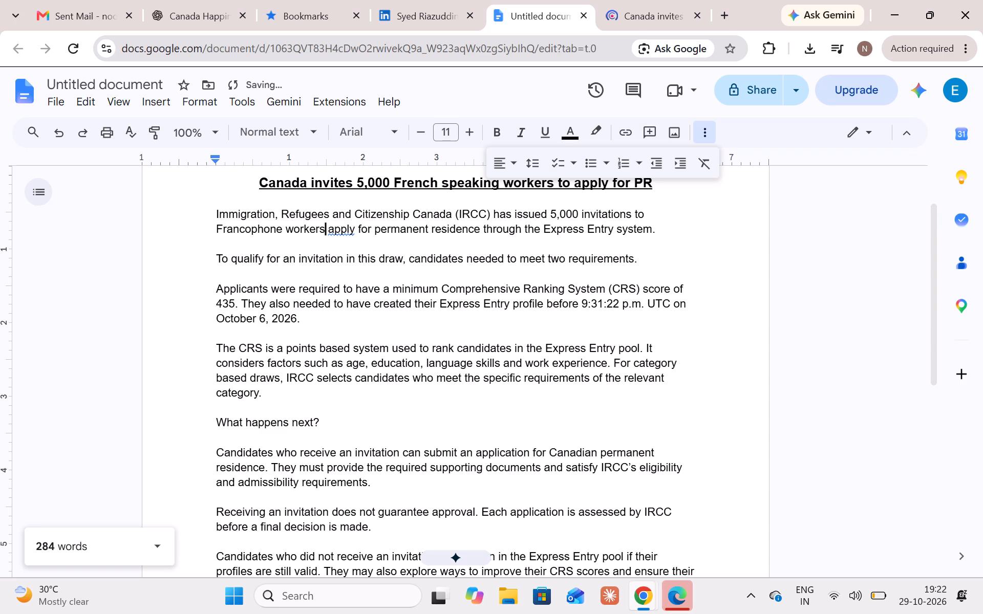
Insert "to" before "apply" in the opening sentence about Francophone workers.
{"action": "left_click", "coordinate": [338, 226]}
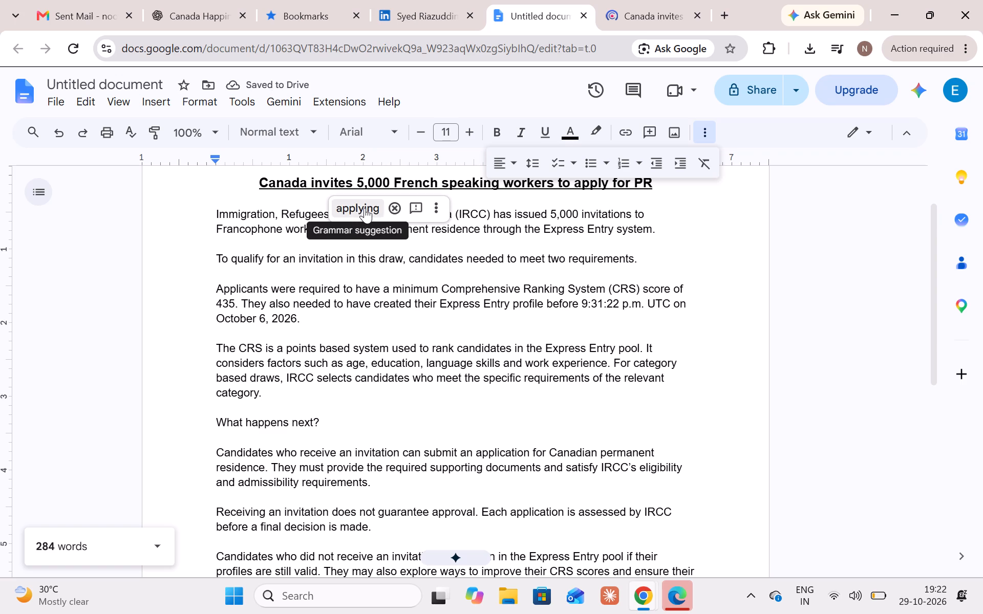
{"action": "left_click", "coordinate": [322, 235]}
{"action": "left_click", "coordinate": [330, 227]}
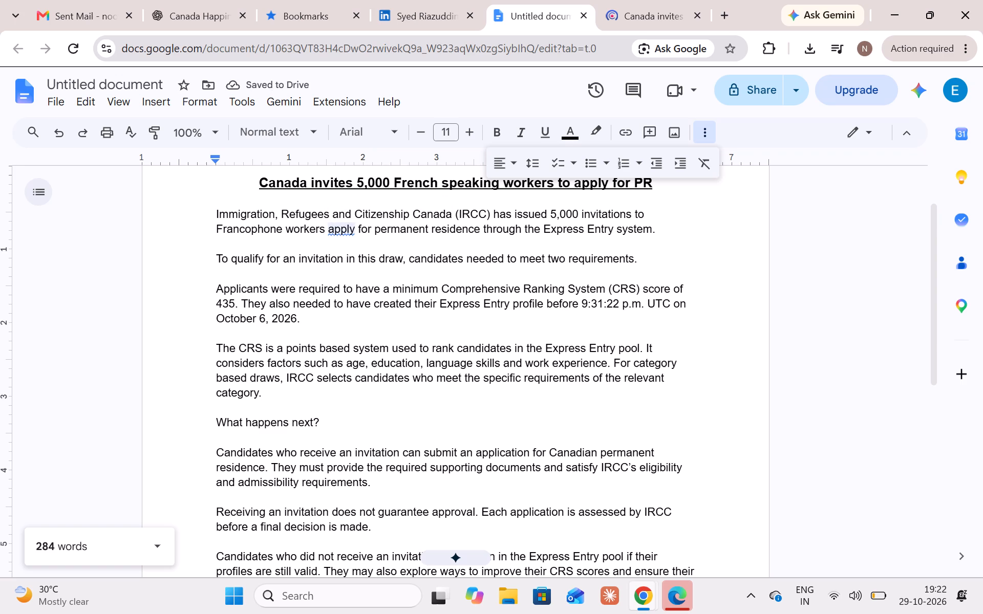
{"action": "type", "text": "to"}
{"action": "key", "text": "space"}
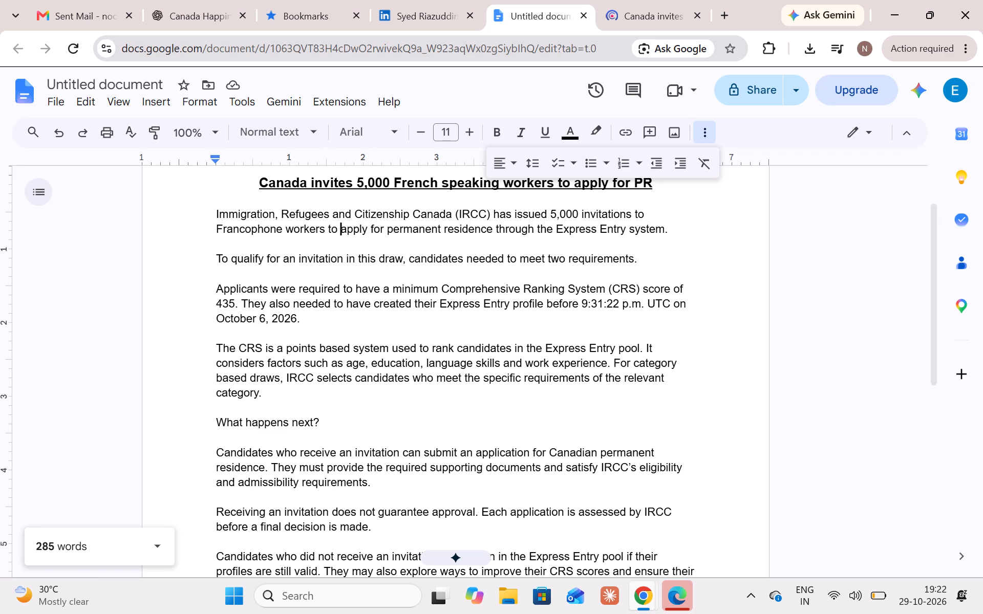
Move the Express Entry profile requirement onto its own line after the CRS score sentence, rewording its start to "They needed".
{"action": "left_click", "coordinate": [266, 278]}
{"action": "left_click_drag", "start_coordinate": [244, 303], "coordinate": [298, 311]}
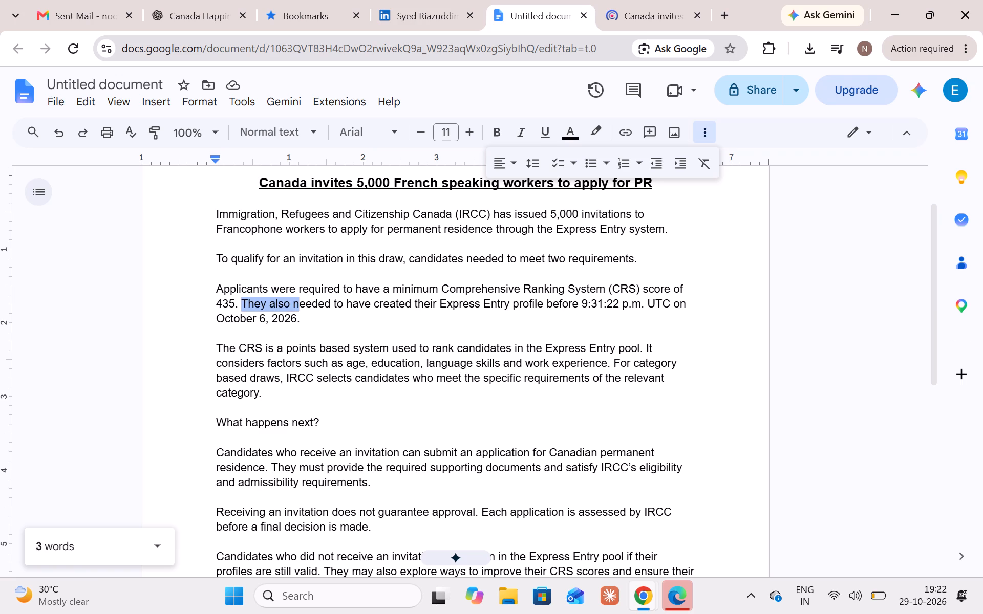
{"action": "key", "text": "Return"}
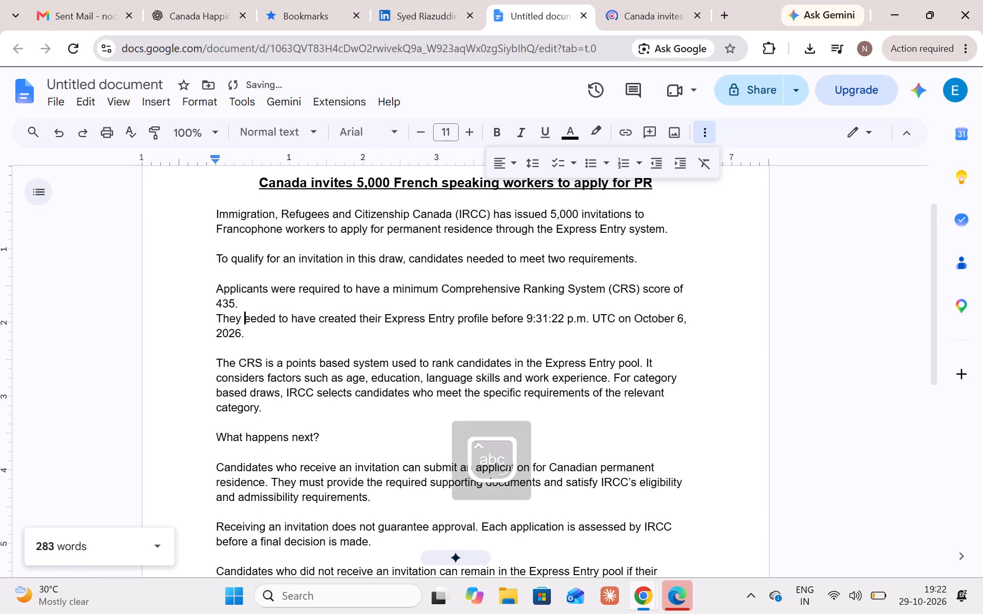
Turn the two draw requirements into a bulleted list and remove the blank line between it and the introductory sentence.
{"action": "left_click_drag", "start_coordinate": [279, 340], "coordinate": [267, 331]}
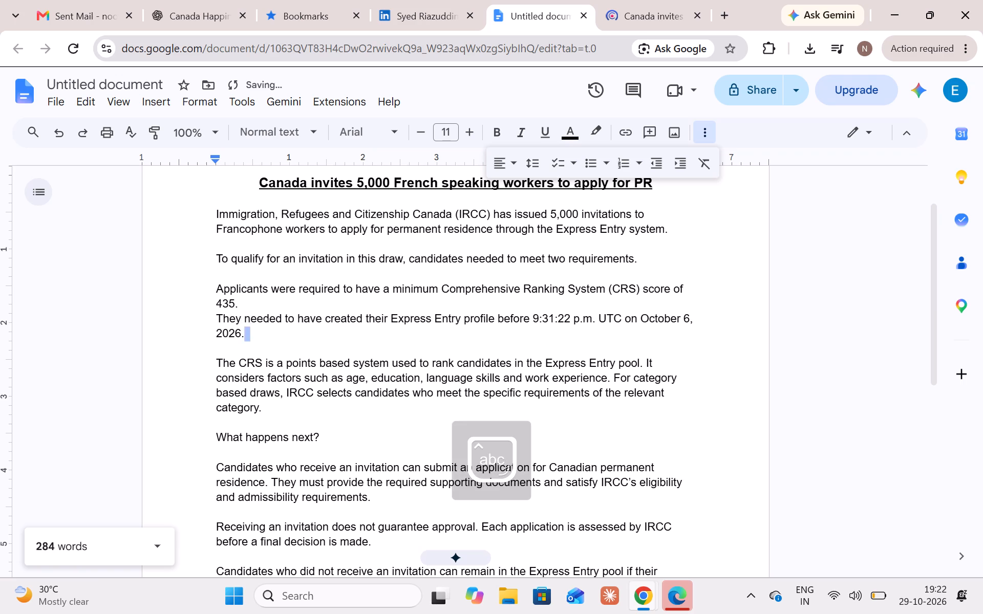
{"action": "left_click_drag", "start_coordinate": [267, 331], "coordinate": [167, 297]}
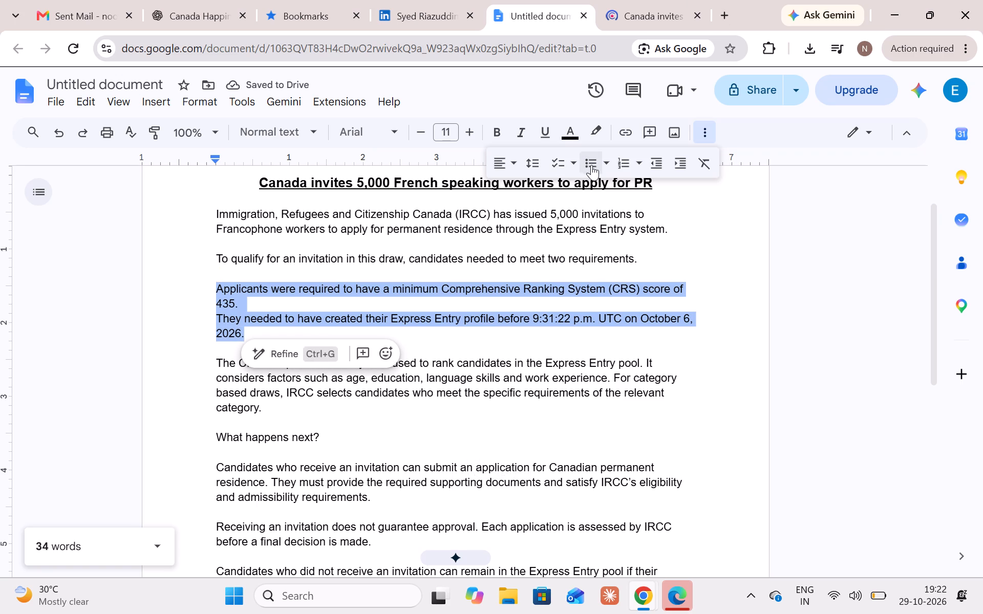
{"action": "left_click", "coordinate": [591, 165]}
{"action": "left_click", "coordinate": [360, 270]}
{"action": "key", "text": "BackSpace"}
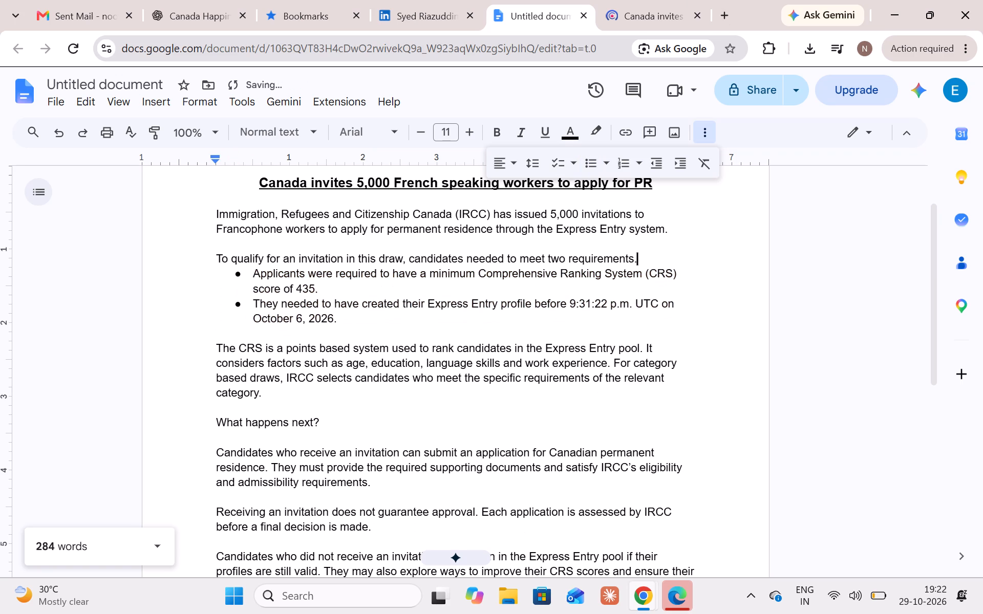
Make the "What happens next?" subheading bold.
{"action": "scroll", "coordinate": [389, 268], "scroll_direction": "down", "scroll_amount": 1}
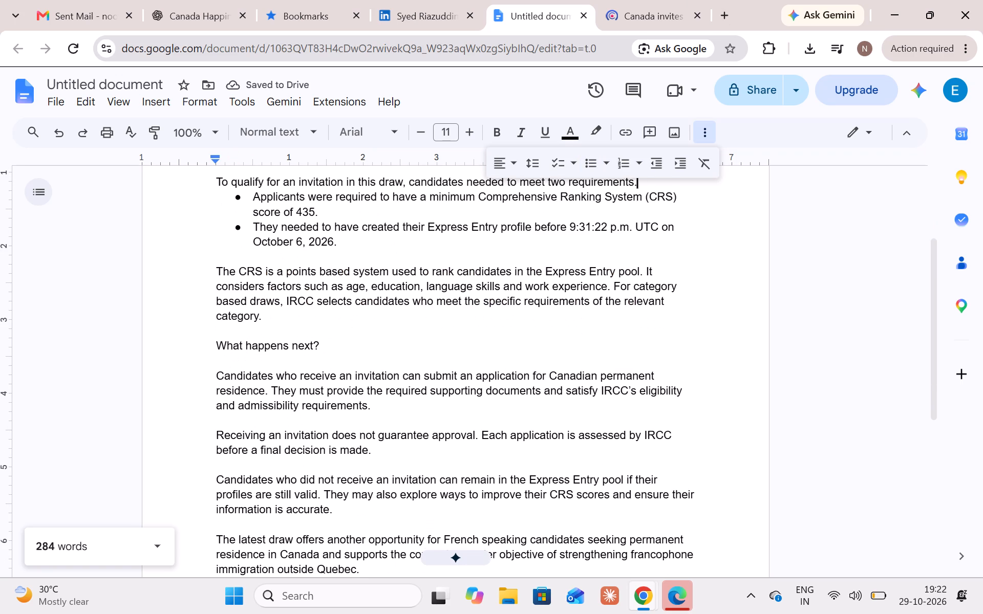
{"action": "scroll", "coordinate": [478, 268], "scroll_direction": "down", "scroll_amount": 1}
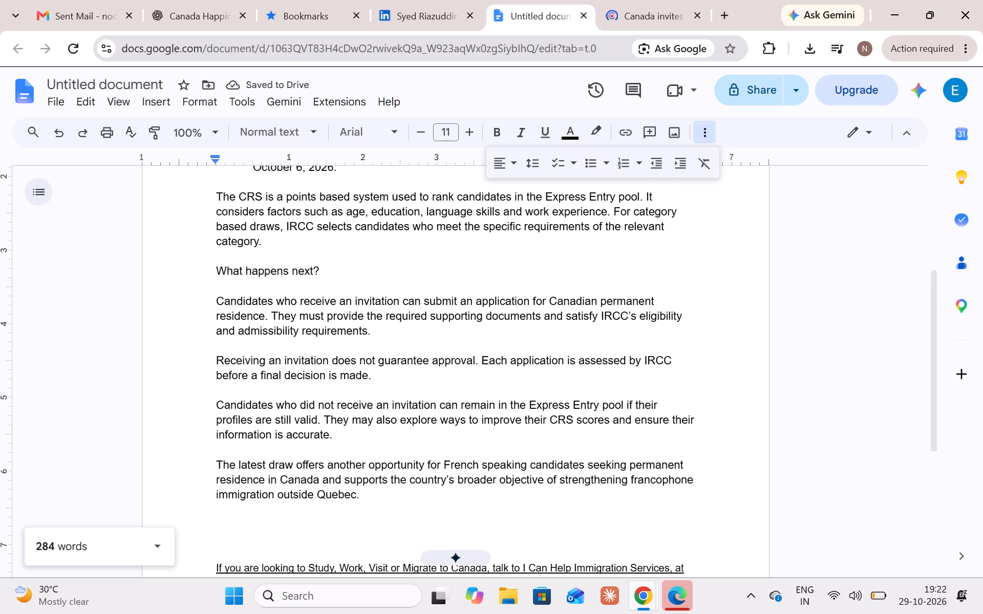
{"action": "left_click_drag", "start_coordinate": [211, 269], "coordinate": [581, 263]}
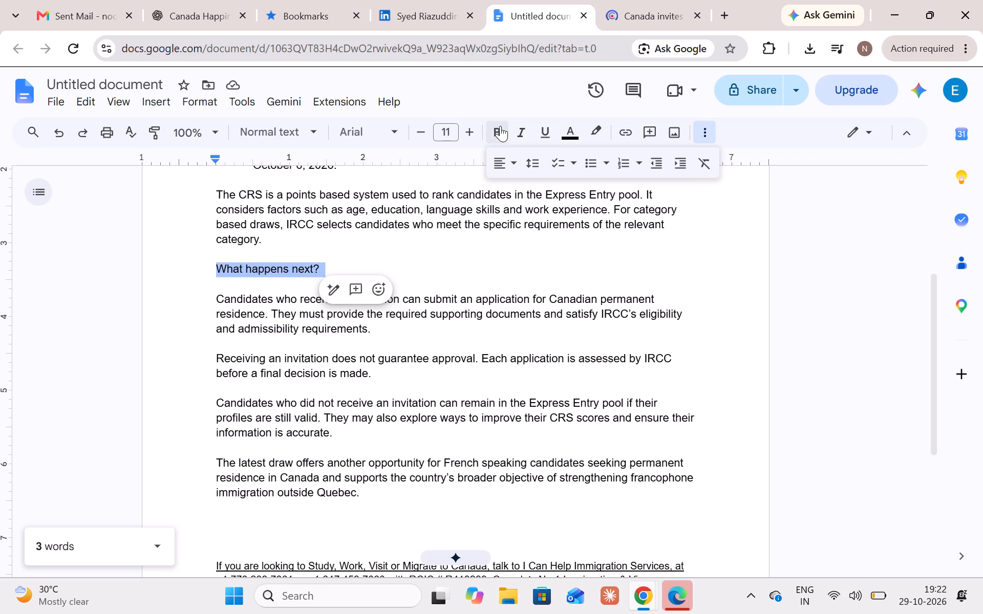
{"action": "left_click", "coordinate": [498, 131]}
{"action": "left_click", "coordinate": [351, 375]}
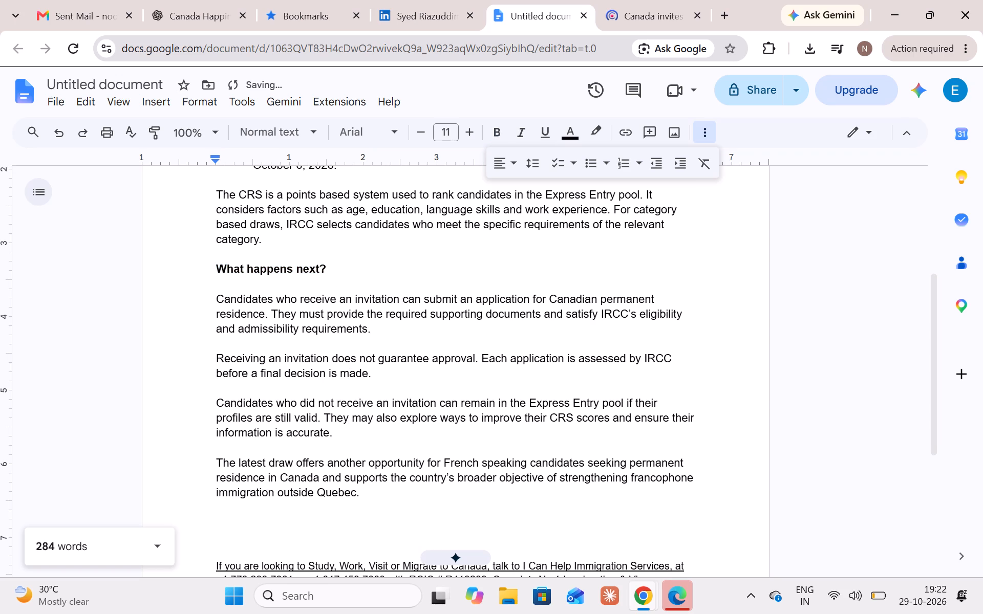
Join the paragraph about candidates who did not receive an invitation onto the end of the "Receiving an invitation" paragraph, separated by a space.
{"action": "left_click", "coordinate": [193, 360]}
{"action": "left_click", "coordinate": [192, 402]}
{"action": "key", "text": "BackSpace"}
{"action": "key", "text": "BackSpace"}
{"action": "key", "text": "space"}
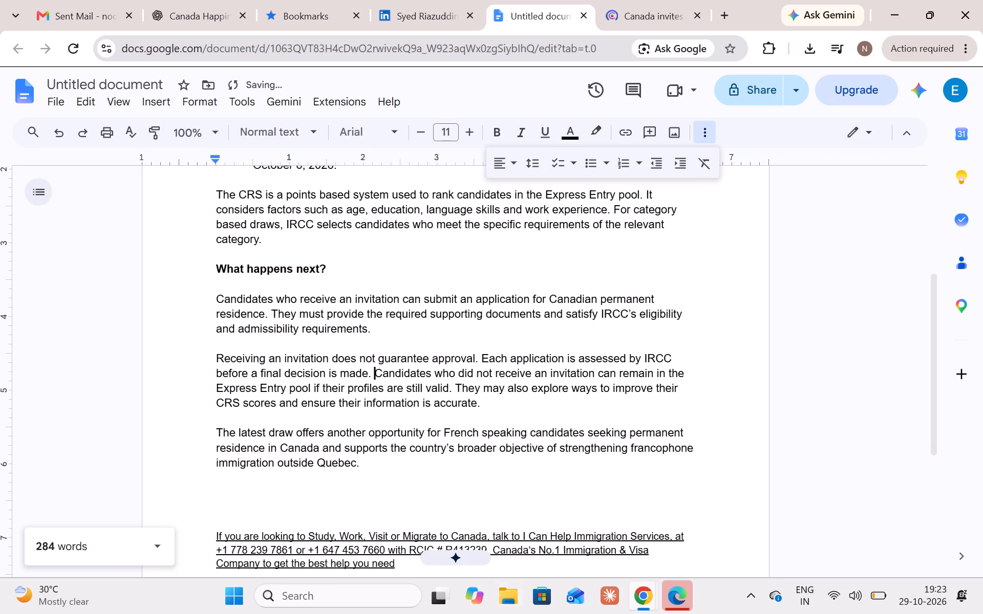
Delete the closing paragraph about the latest draw and the extra blank lines, keeping one blank line above the underlined contact note.
{"action": "left_click_drag", "start_coordinate": [426, 465], "coordinate": [190, 414]}
{"action": "key", "text": "Delete"}
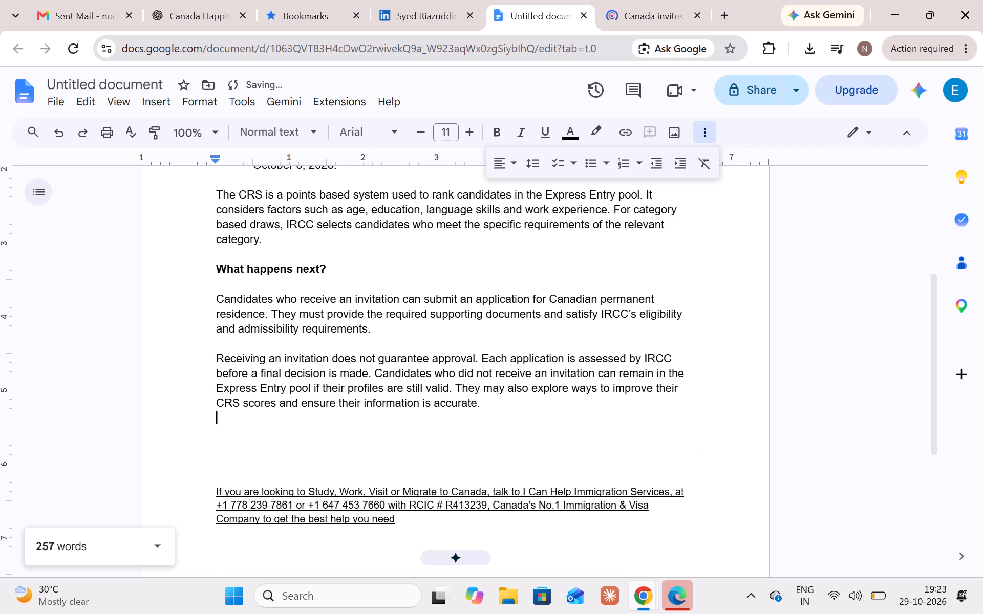
{"action": "key", "text": "Delete"}
{"action": "key", "text": "Delete"}
{"action": "key", "text": "Delete"}
{"action": "key", "text": "Delete"}
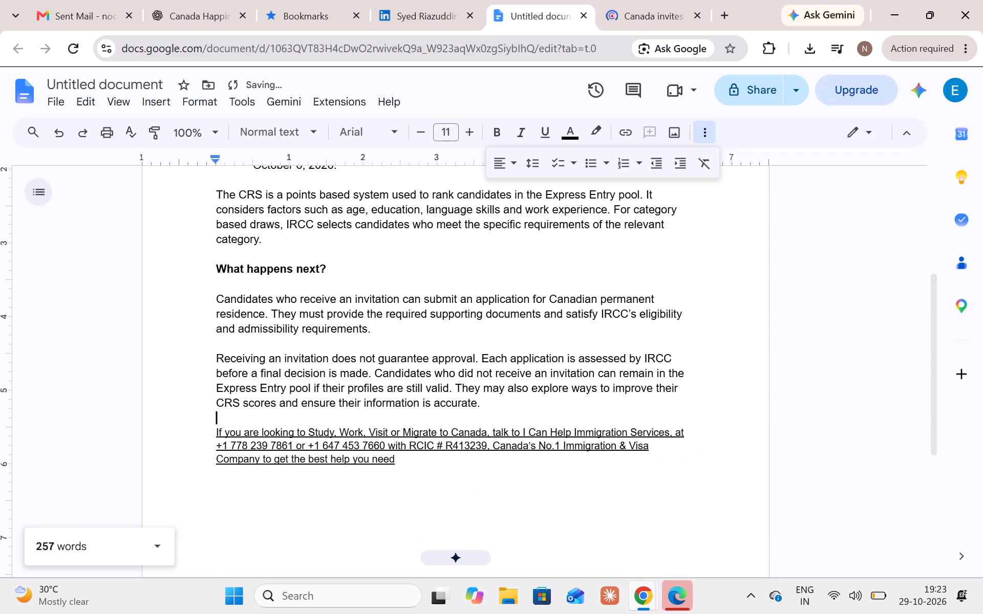
{"action": "scroll", "coordinate": [231, 467], "scroll_direction": "up", "scroll_amount": 5}
{"action": "left_click", "coordinate": [438, 254]}
{"action": "left_click", "coordinate": [444, 218]}
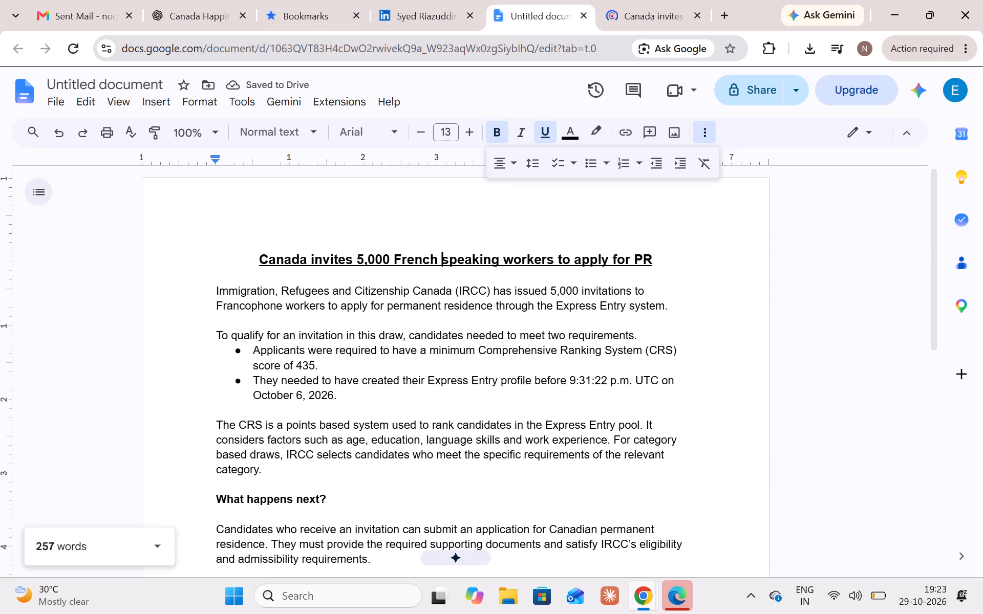
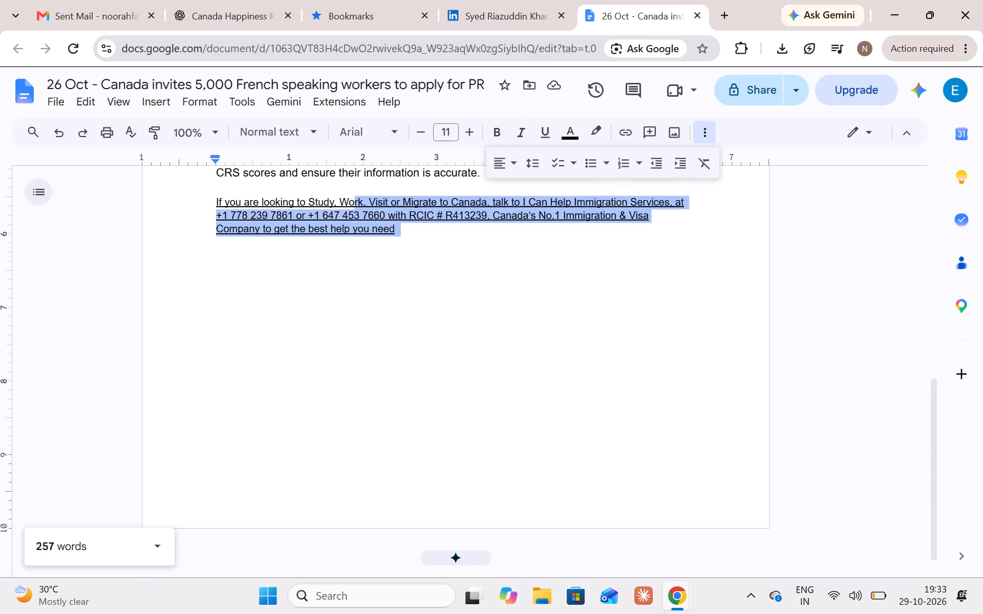
Copy the underlined closing paragraph promoting I Can Help Immigration Services at the end of the article.
{"action": "left_click_drag", "start_coordinate": [322, 194], "coordinate": [297, 190]}
{"action": "key", "text": "ctrl+c"}
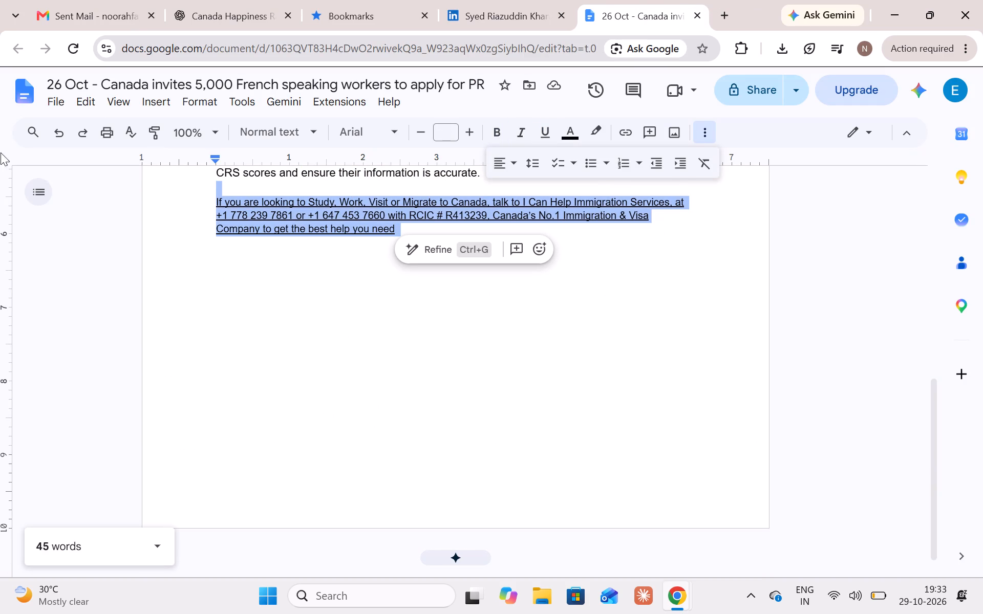
Create a new blank document.
{"action": "left_click", "coordinate": [49, 97]}
{"action": "left_click", "coordinate": [62, 99]}
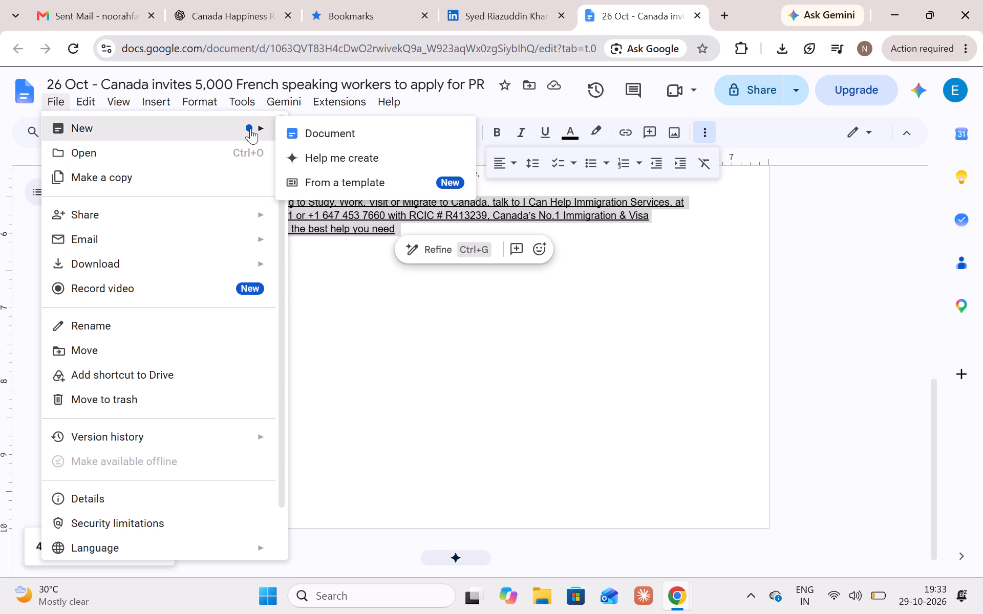
{"action": "left_click", "coordinate": [290, 132]}
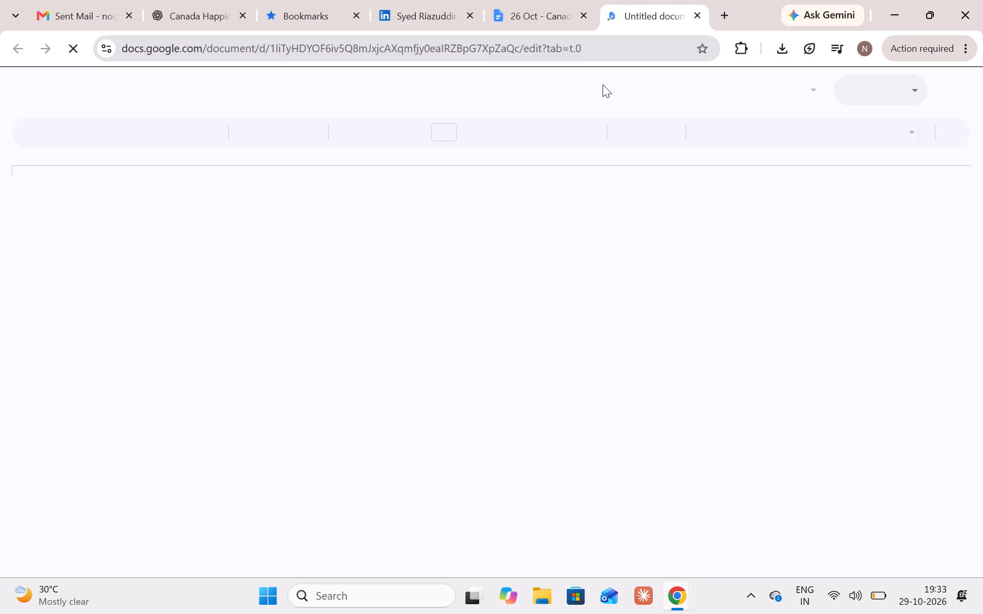
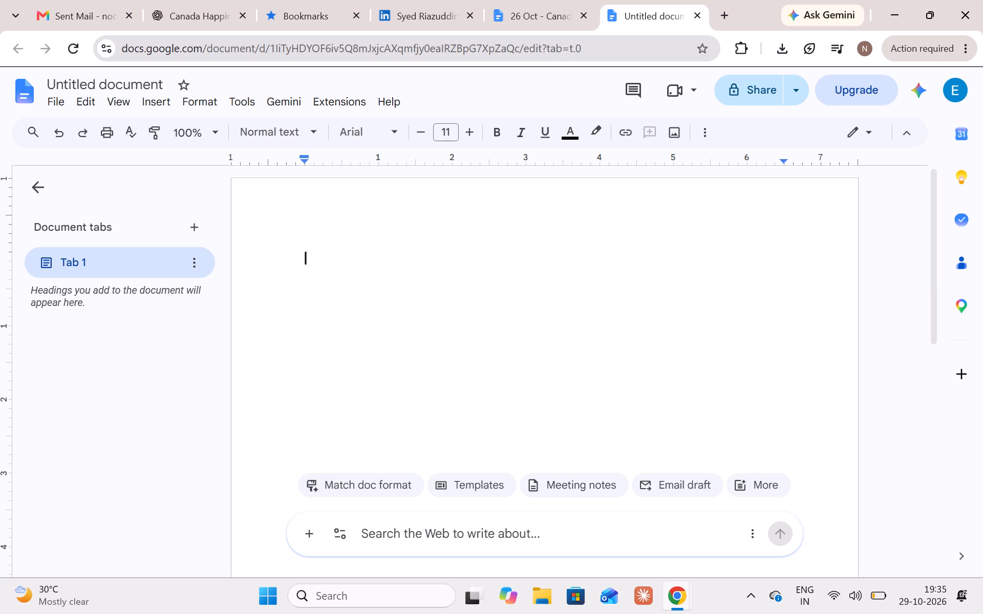
Paste the I Can Help Immigration Services contact paragraph into the blank document below four empty lines, and collapse the document tabs outline.
{"action": "left_click", "coordinate": [535, 297]}
{"action": "key", "text": "Return"}
{"action": "key", "text": "Return"}
{"action": "key", "text": "Return"}
{"action": "key", "text": "Return"}
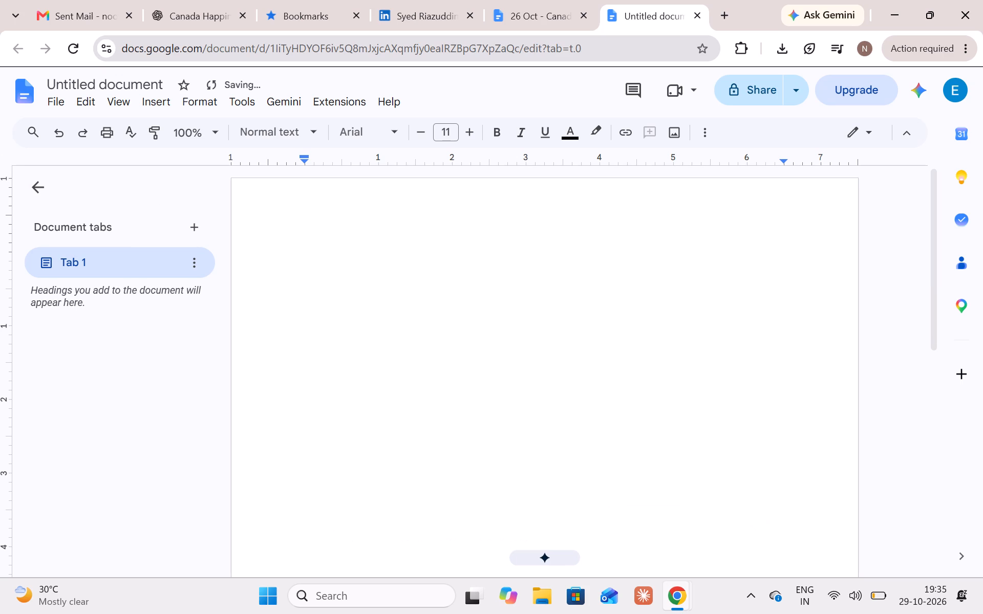
{"action": "key", "text": "ctrl+v"}
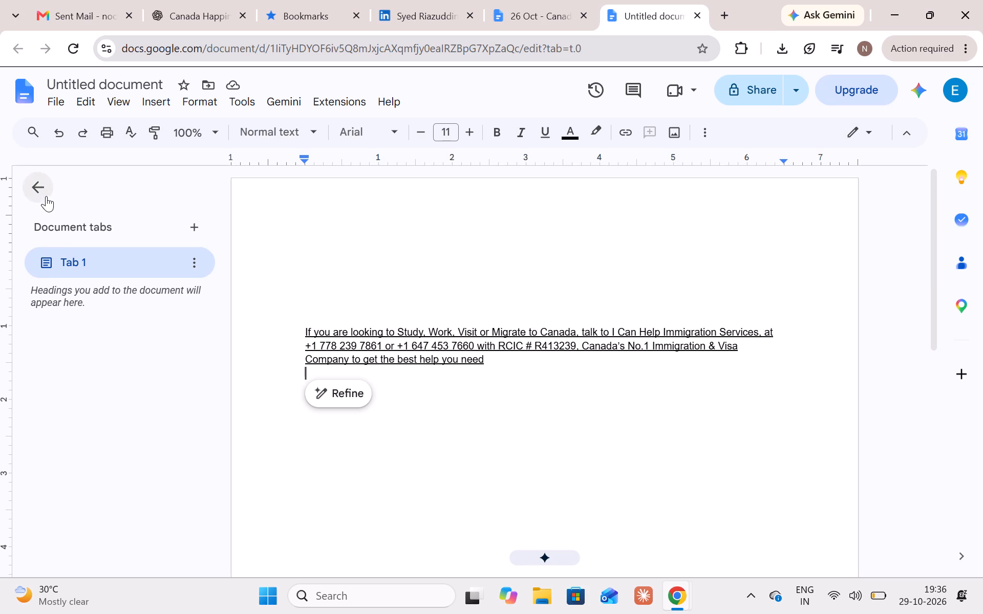
{"action": "left_click_drag", "start_coordinate": [46, 196], "coordinate": [42, 191]}
Close the finished 26 Oct document about Canada inviting 5,000 French speaking workers.
{"action": "left_click", "coordinate": [523, 0]}
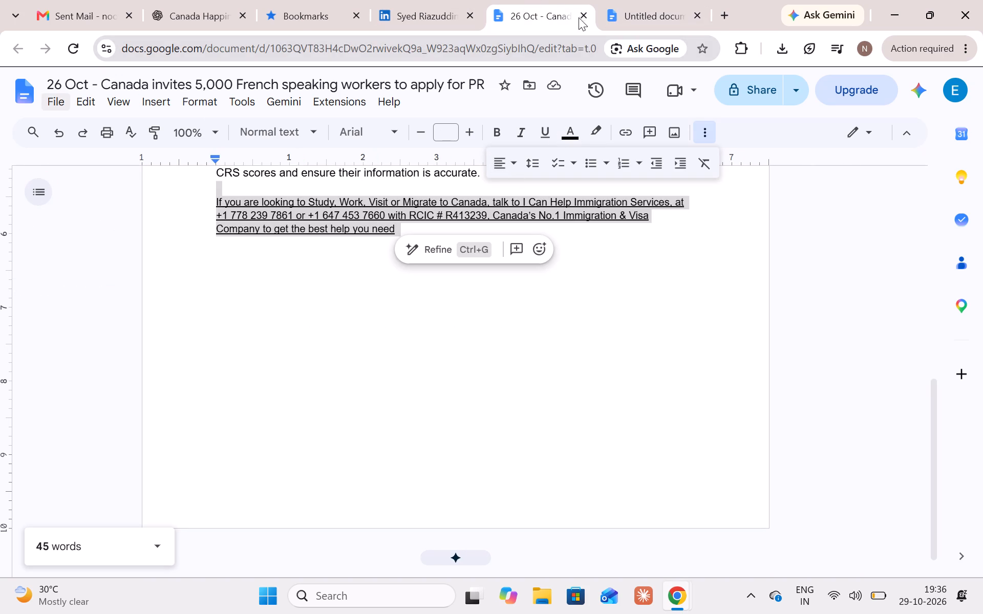
{"action": "left_click", "coordinate": [579, 18]}
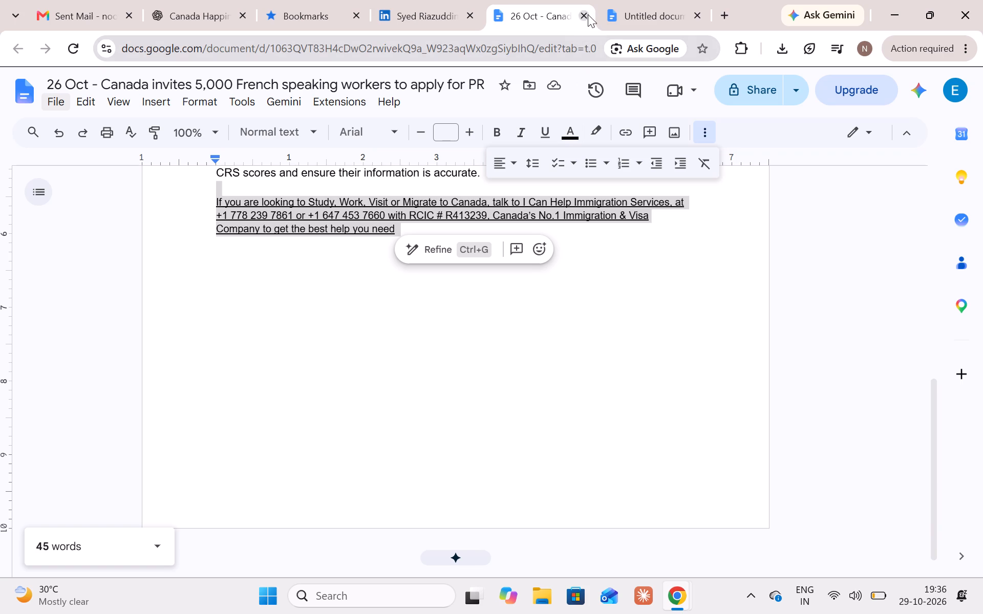
{"action": "left_click", "coordinate": [588, 14]}
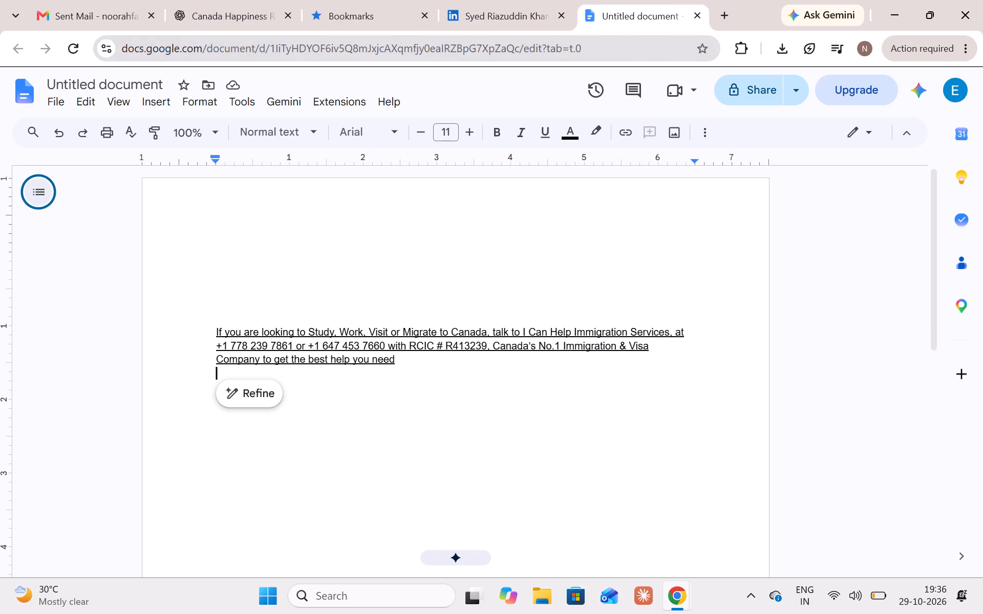
Open the bookmarked CIC News article "Canada lifts temporary halt on removals to Bahrain, Kuwait, Qatar, and the UAE".
{"action": "left_click", "coordinate": [352, 266]}
{"action": "left_click", "coordinate": [362, 0]}
{"action": "scroll", "coordinate": [374, 347], "scroll_direction": "down", "scroll_amount": 1}
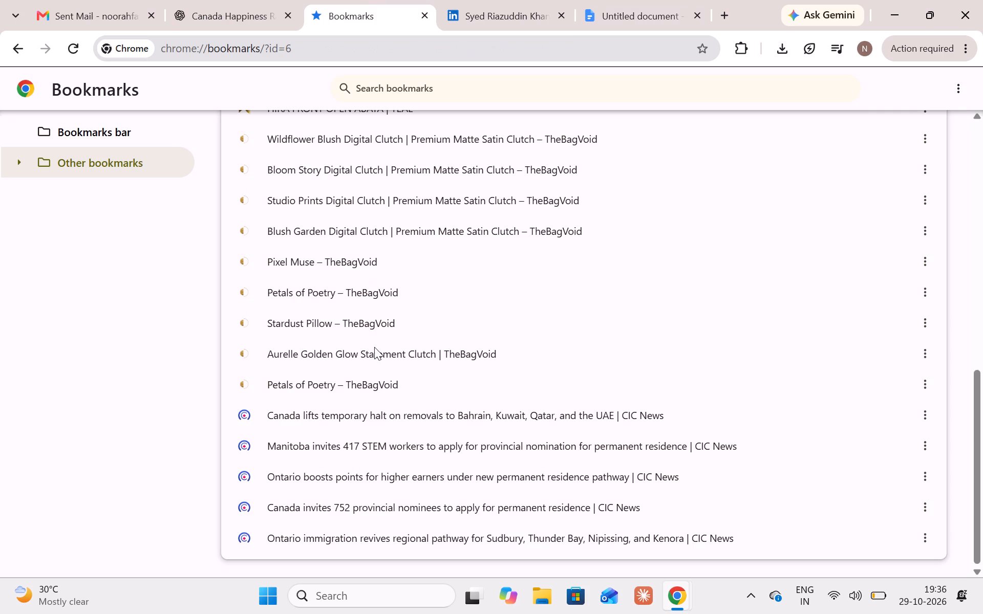
{"action": "scroll", "coordinate": [374, 347], "scroll_direction": "down", "scroll_amount": 1}
{"action": "double_click", "coordinate": [477, 420]}
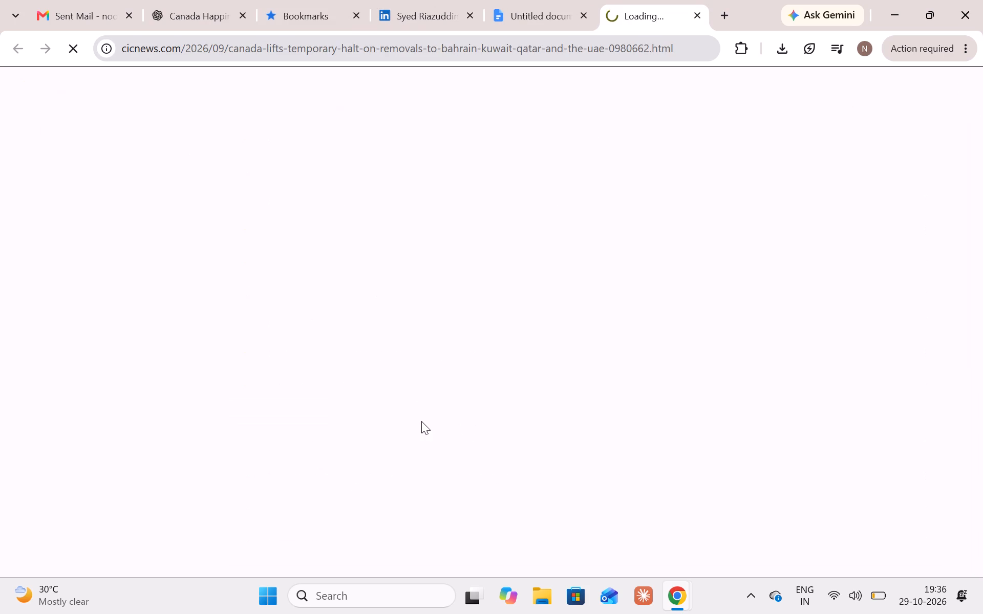
Remove the opened removals article from the bookmarks.
{"action": "left_click", "coordinate": [704, 53]}
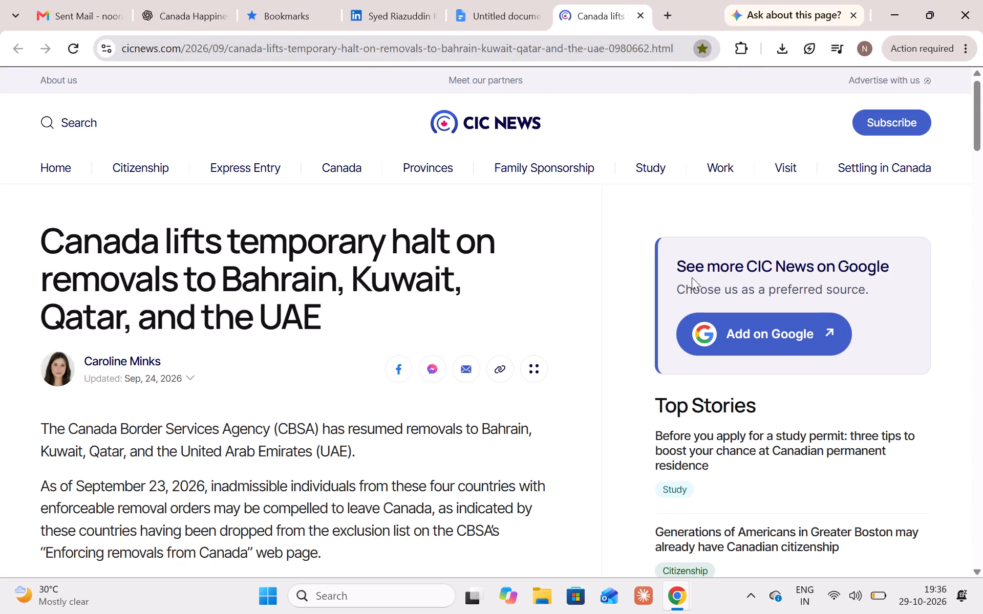
{"action": "left_click", "coordinate": [685, 204]}
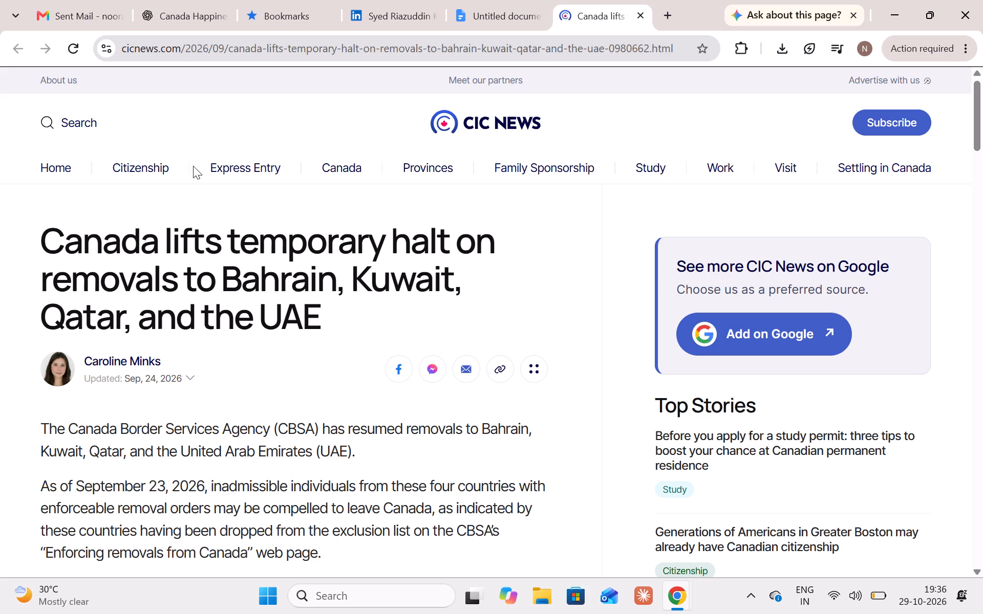
{"action": "left_click_drag", "start_coordinate": [49, 239], "coordinate": [306, 271]}
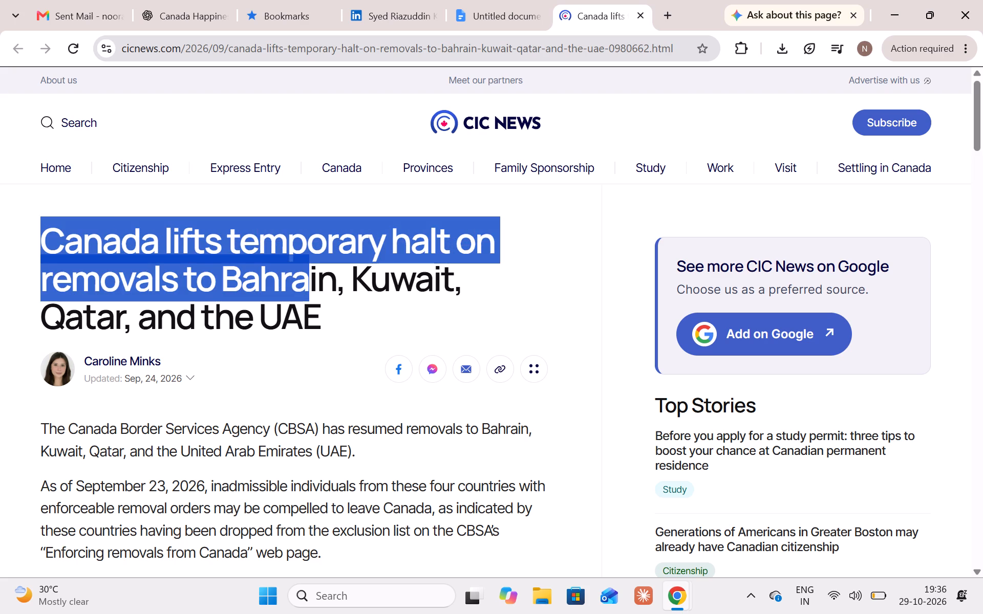
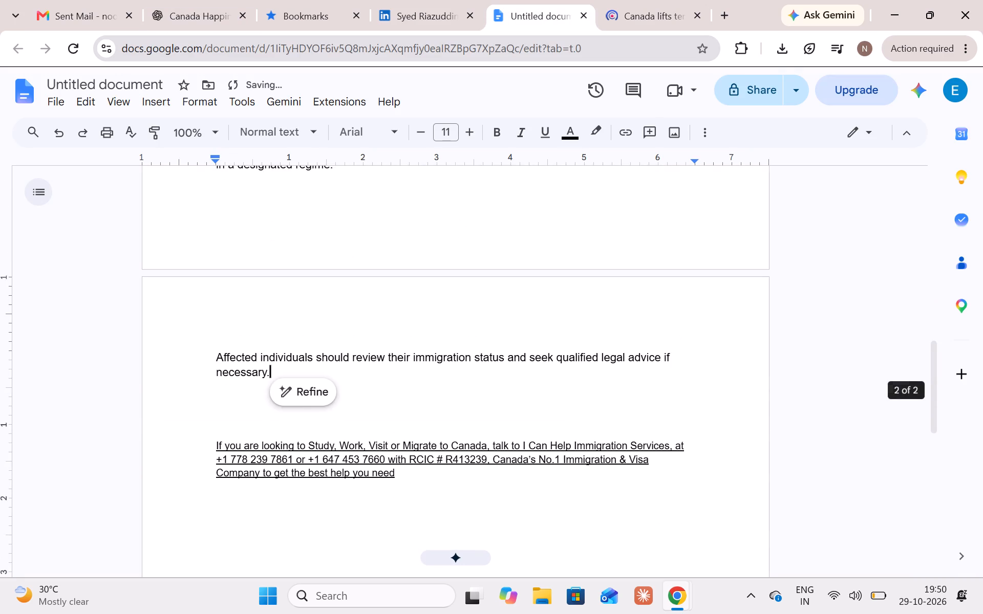
{"action": "scroll", "coordinate": [433, 391], "scroll_direction": "up", "scroll_amount": 19}
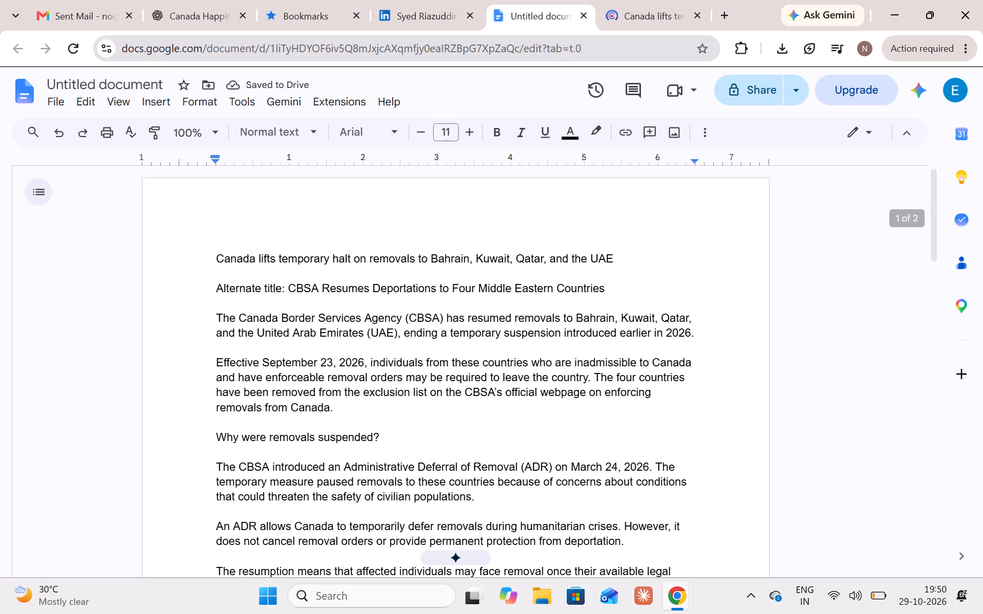
Set the document to display the word count while typing.
{"action": "key", "text": "ctrl+shift+c"}
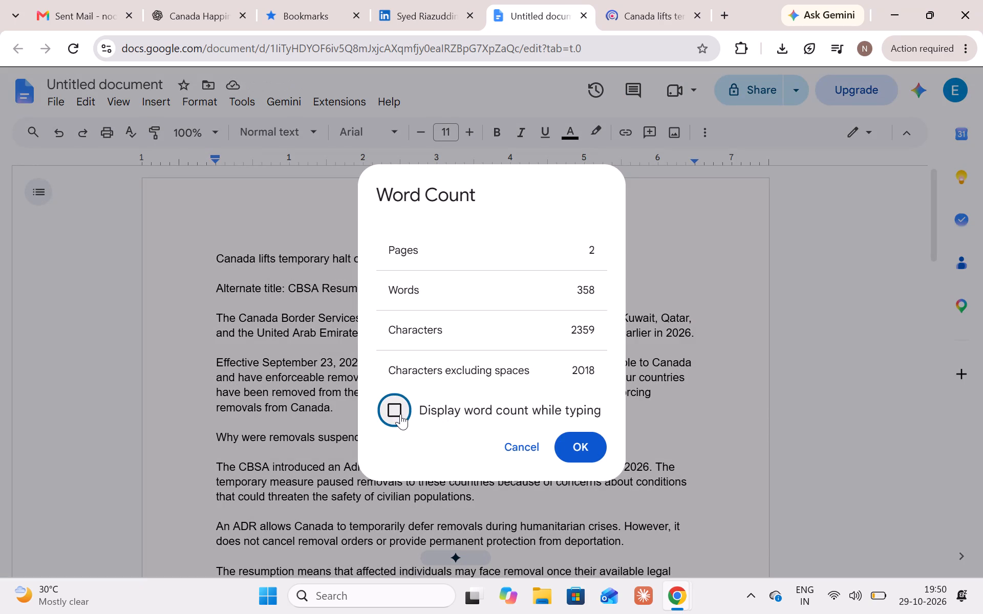
{"action": "left_click", "coordinate": [400, 414]}
{"action": "left_click", "coordinate": [583, 453]}
{"action": "left_click", "coordinate": [420, 315]}
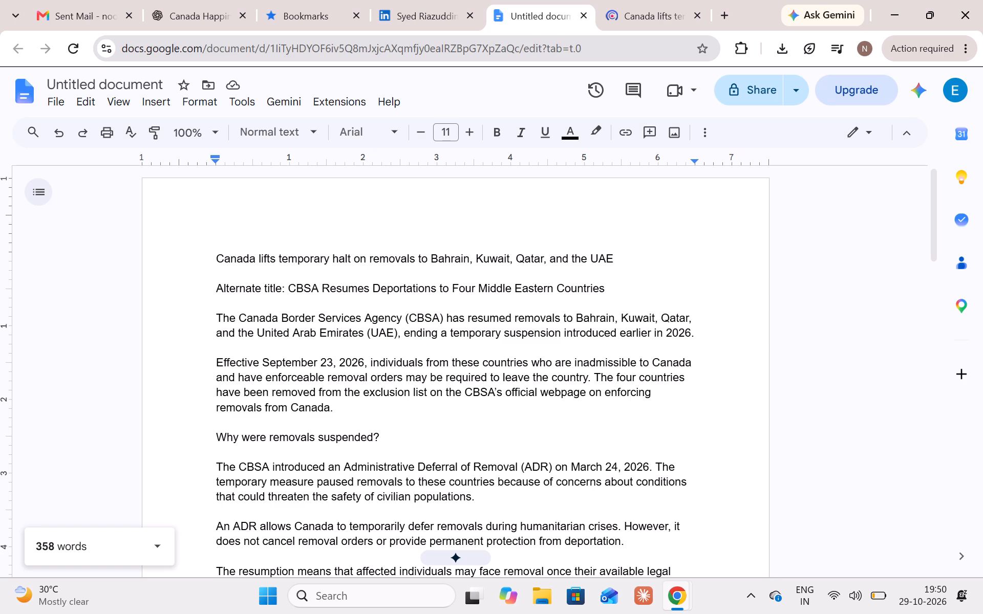
Delete the "Alternate title: CBSA Resumes Deportations to Four Middle Eastern Countries" line along with its extra blank line.
{"action": "left_click_drag", "start_coordinate": [630, 287], "coordinate": [193, 279]}
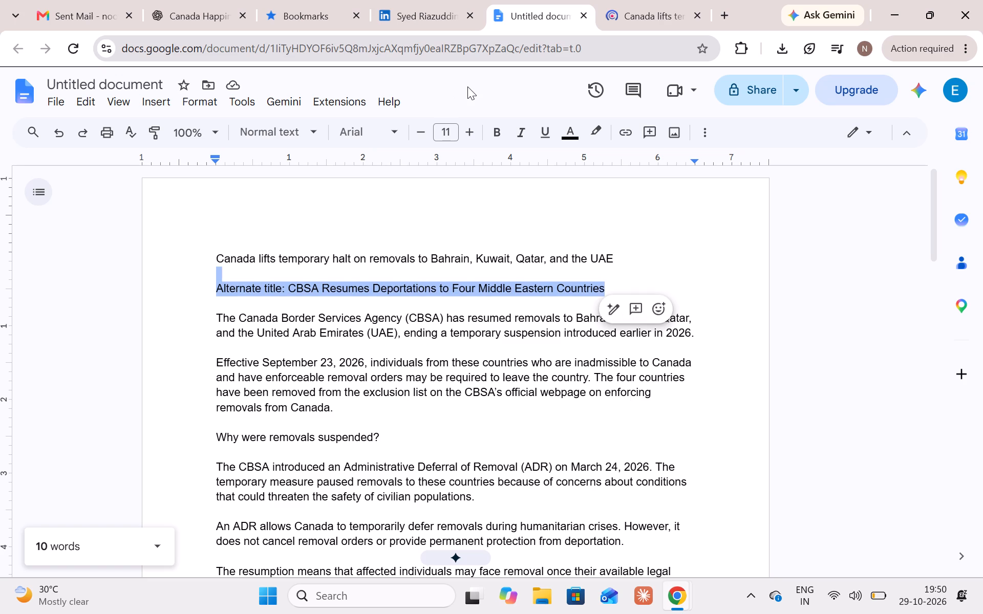
{"action": "key", "text": "BackSpace"}
{"action": "key", "text": "Delete"}
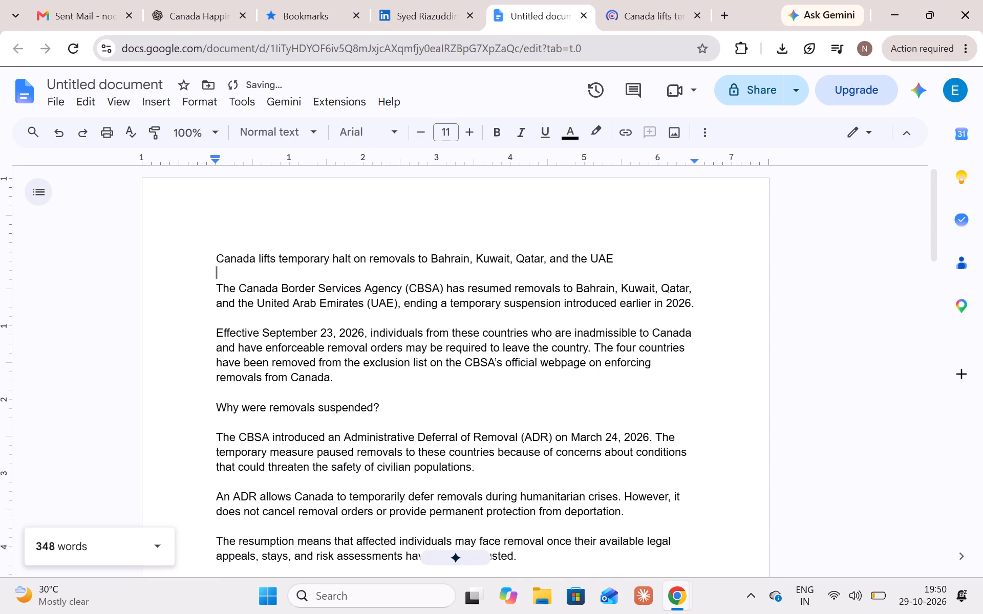
Format the article title at font size 13, bold, underlined and centred.
{"action": "left_click_drag", "start_coordinate": [621, 253], "coordinate": [0, 233]}
{"action": "double_click", "coordinate": [476, 139]}
{"action": "left_click", "coordinate": [498, 131]}
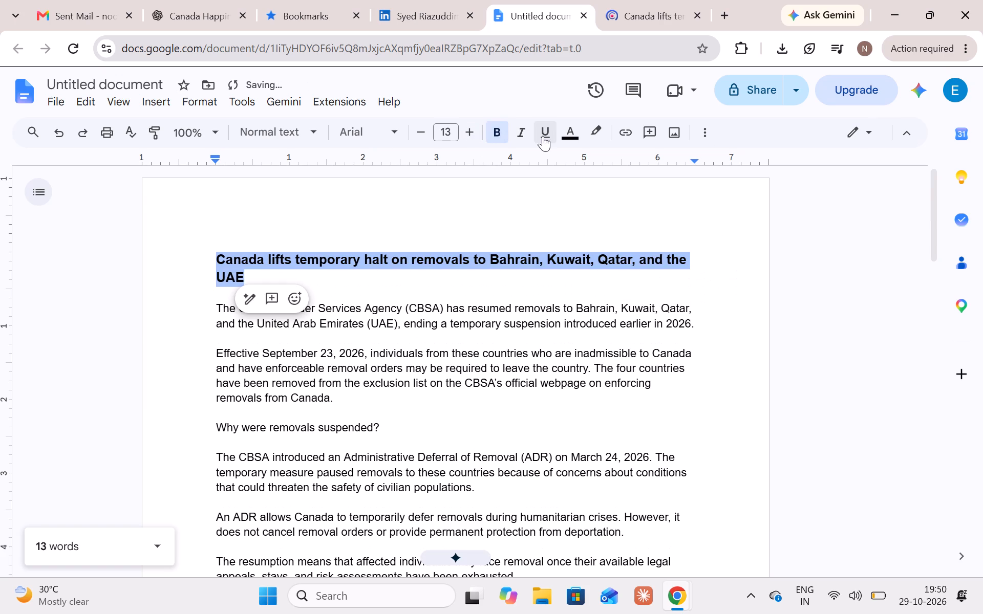
{"action": "left_click", "coordinate": [543, 136]}
{"action": "left_click", "coordinate": [702, 131]}
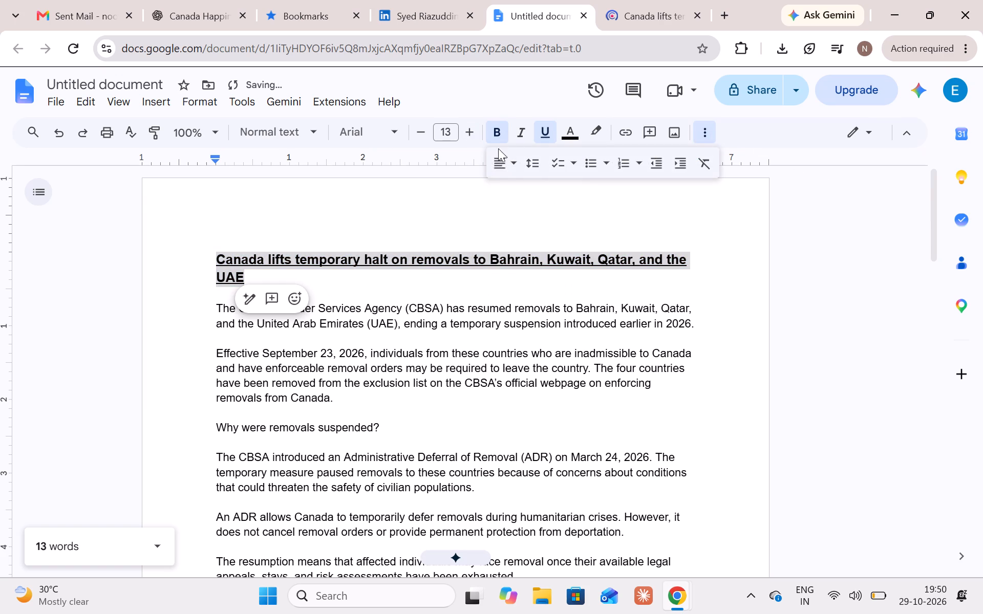
{"action": "left_click", "coordinate": [506, 163]}
{"action": "left_click", "coordinate": [526, 180]}
{"action": "left_click", "coordinate": [479, 389]}
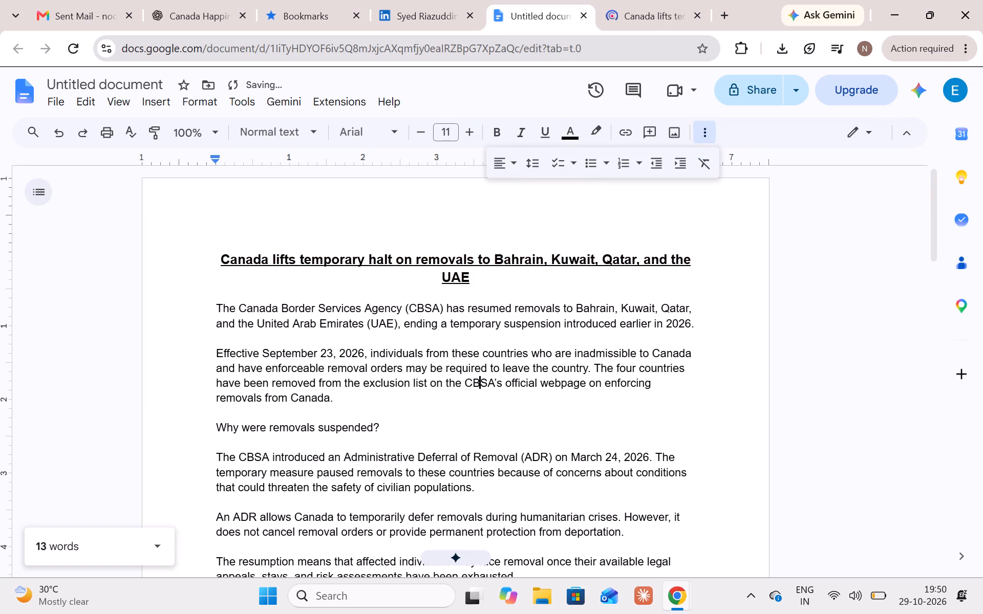
Make the "Why were removals suspended?" heading bold.
{"action": "scroll", "coordinate": [473, 378], "scroll_direction": "down", "scroll_amount": 1}
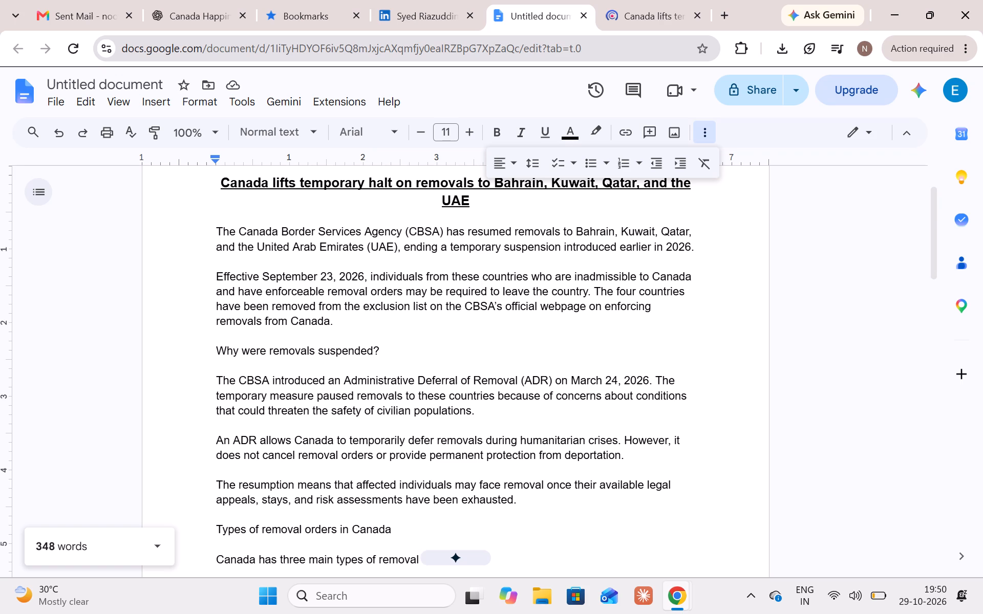
{"action": "scroll", "coordinate": [495, 326], "scroll_direction": "down", "scroll_amount": 1}
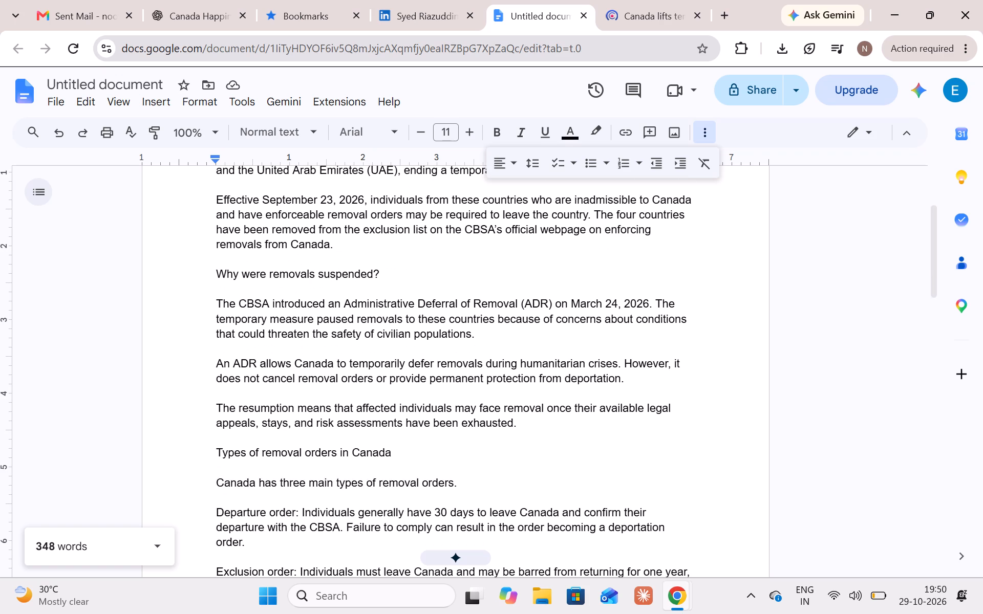
{"action": "left_click_drag", "start_coordinate": [206, 273], "coordinate": [412, 272]}
{"action": "left_click", "coordinate": [498, 139]}
{"action": "left_click", "coordinate": [511, 384]}
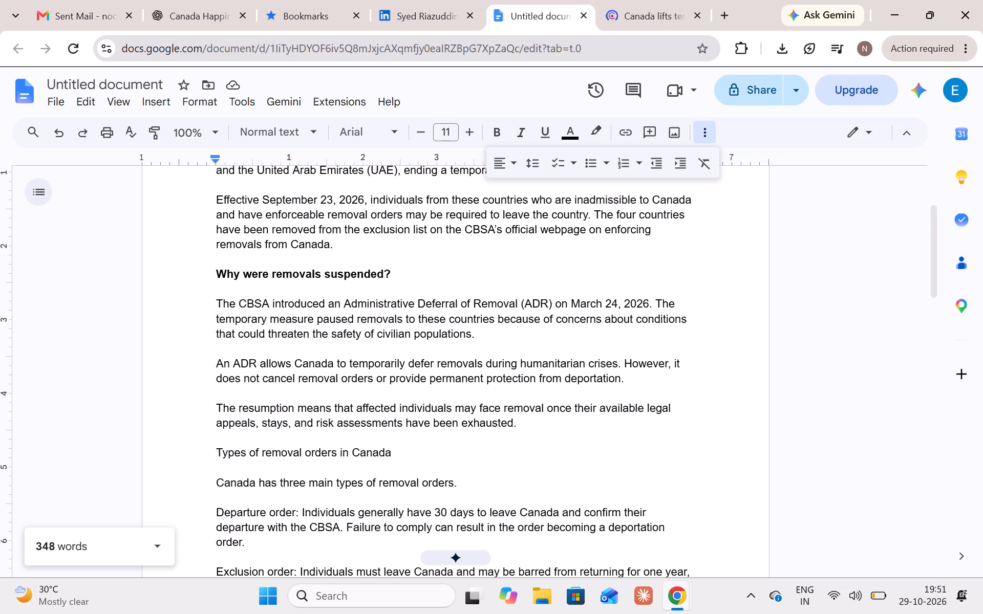
Delete the sentence on the temporary measure pausing removals and join the "An ADR allows Canada" paragraph after "March 24, 2026.".
{"action": "left_click_drag", "start_coordinate": [653, 302], "coordinate": [473, 336]}
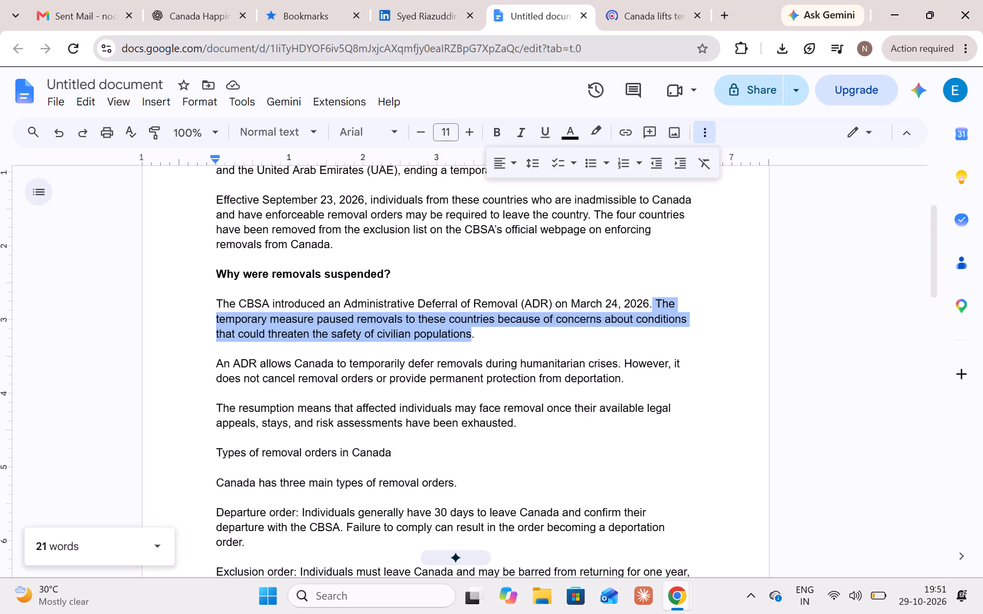
{"action": "left_click_drag", "start_coordinate": [473, 336], "coordinate": [473, 335]}
{"action": "key", "text": "Delete"}
{"action": "key", "text": "Delete"}
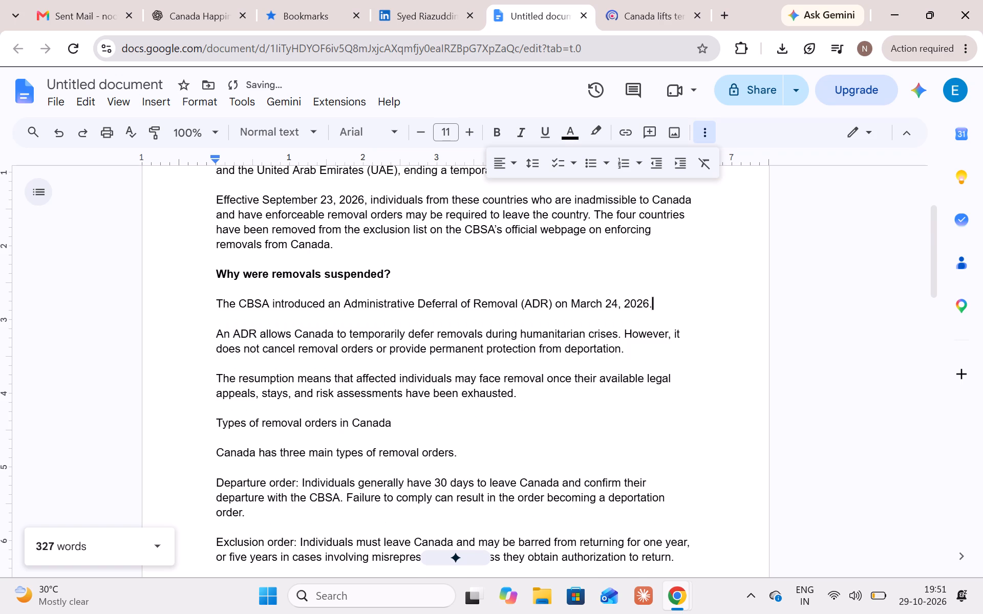
{"action": "key", "text": "Delete"}
{"action": "key", "text": "Delete"}
{"action": "key", "text": "space"}
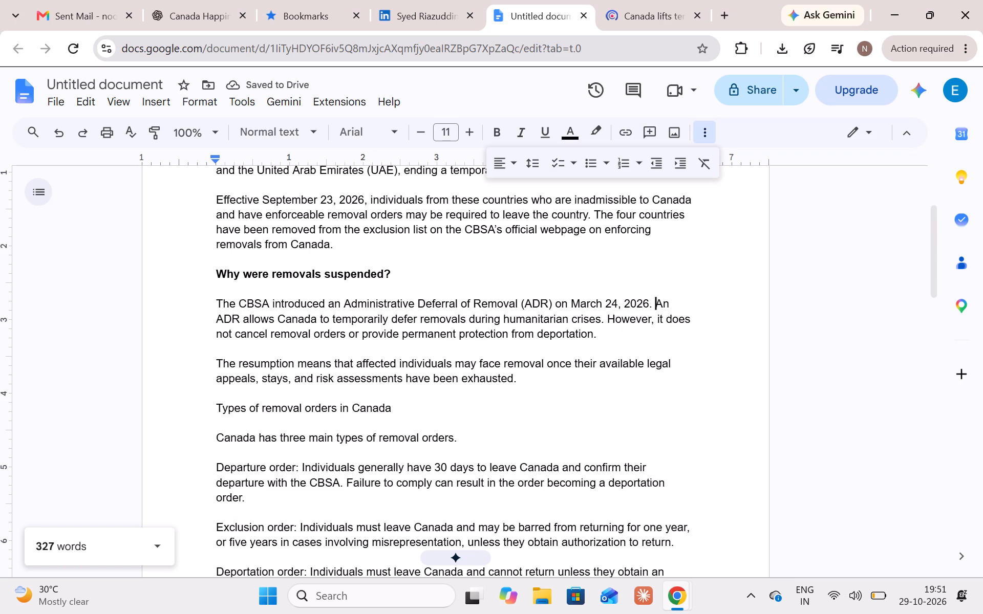
Make the "Types of removal orders in Canada" heading bold.
{"action": "left_click_drag", "start_coordinate": [179, 412], "coordinate": [357, 413]}
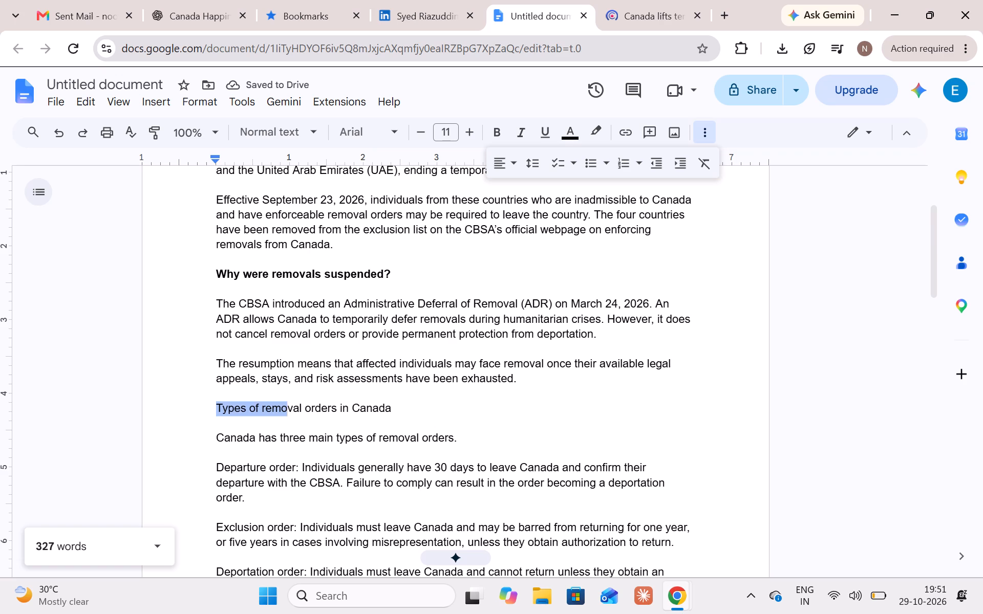
{"action": "left_click_drag", "start_coordinate": [357, 413], "coordinate": [411, 410]}
{"action": "left_click", "coordinate": [505, 132]}
Remove the blank lines before the departure, exclusion and deportation order paragraphs.
{"action": "scroll", "coordinate": [272, 488], "scroll_direction": "down", "scroll_amount": 1}
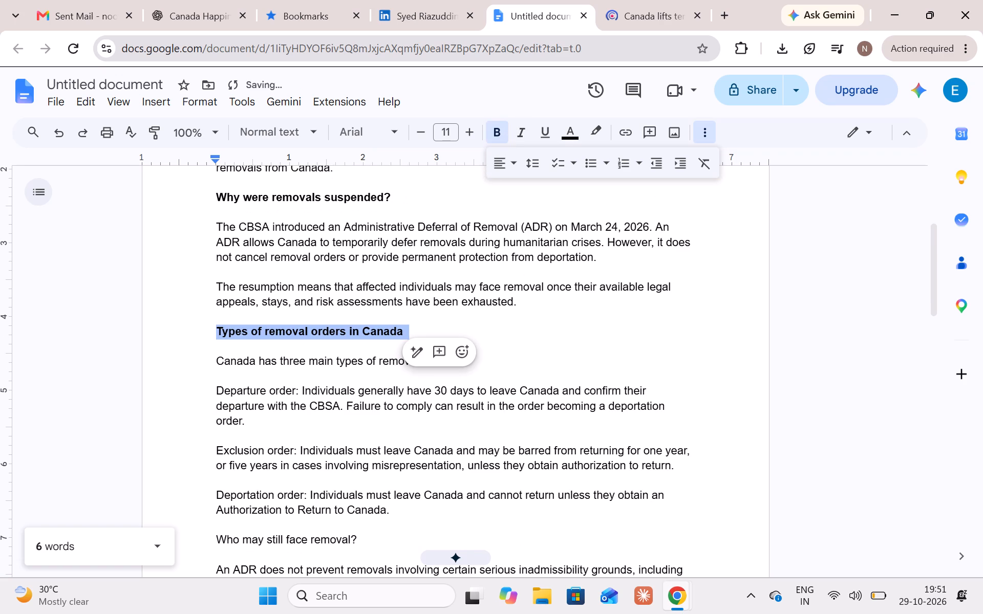
{"action": "left_click", "coordinate": [287, 381]}
{"action": "key", "text": "BackSpace"}
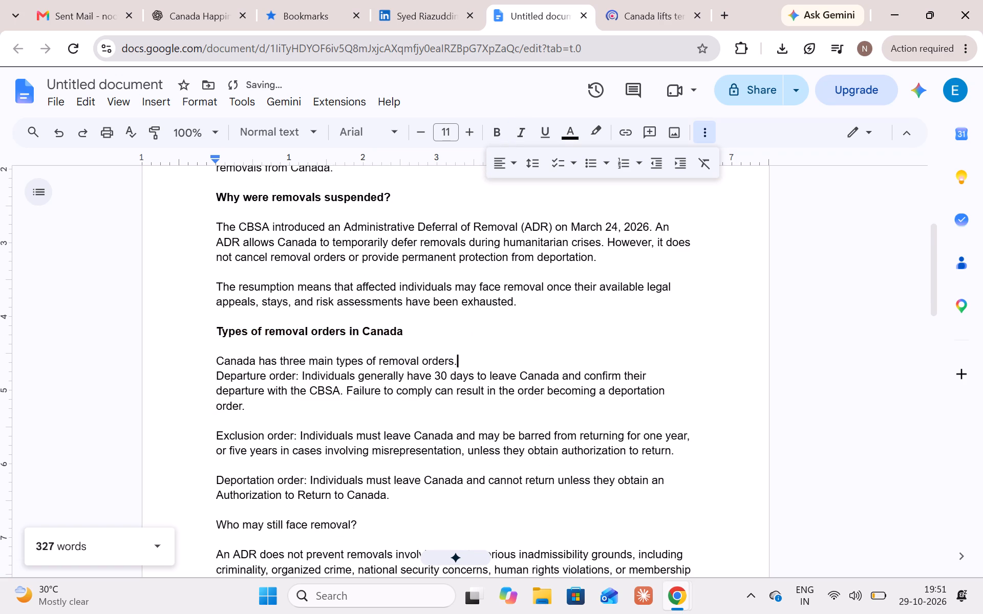
{"action": "left_click", "coordinate": [274, 423]}
{"action": "key", "text": "BackSpace"}
{"action": "left_click", "coordinate": [261, 453]}
{"action": "key", "text": "BackSpace"}
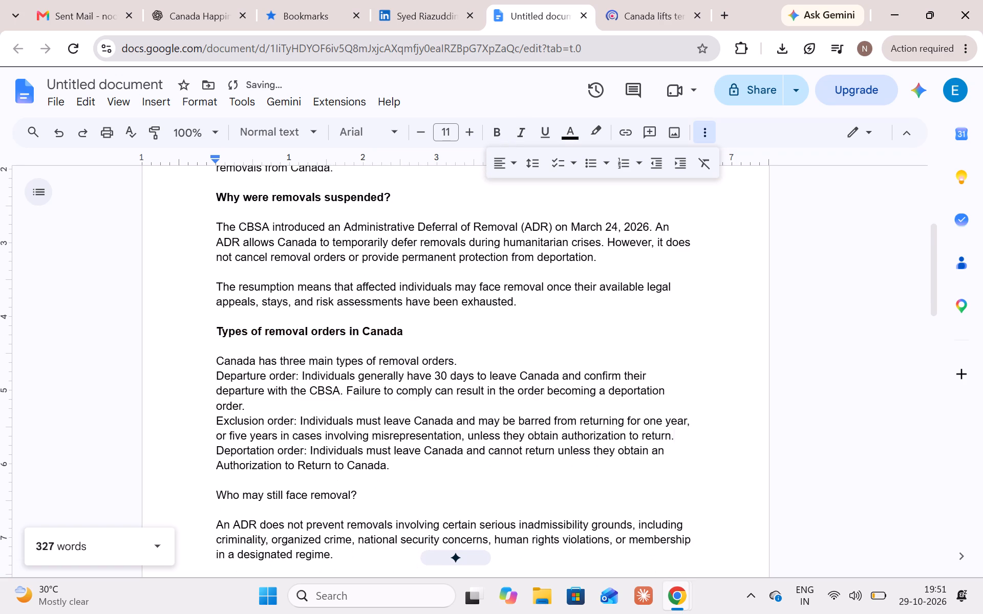
Turn the departure, exclusion and deportation order paragraphs into a bulleted list.
{"action": "left_click_drag", "start_coordinate": [410, 465], "coordinate": [201, 375]}
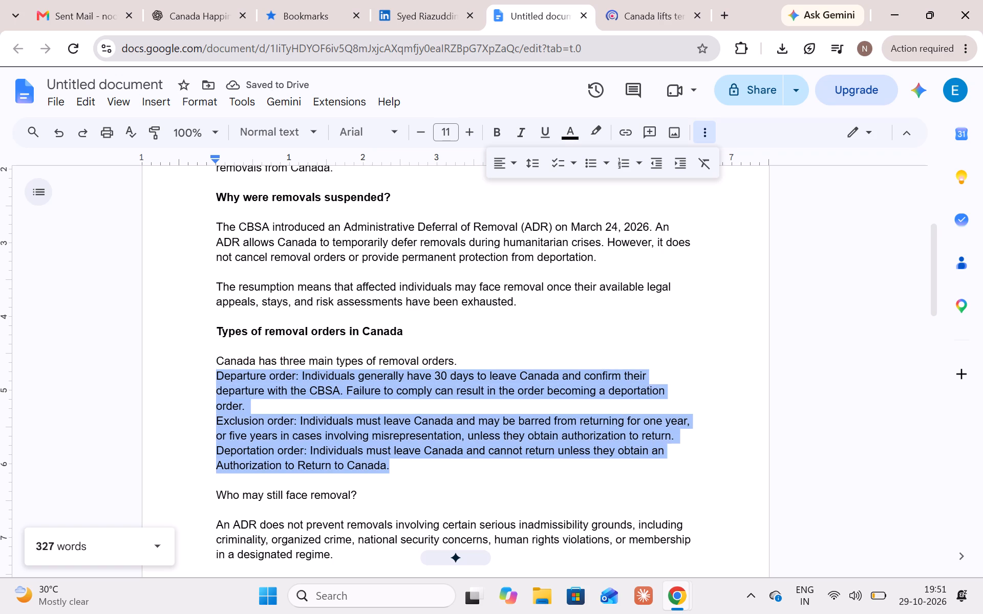
{"action": "left_click_drag", "start_coordinate": [201, 375], "coordinate": [202, 375]}
{"action": "left_click", "coordinate": [582, 164]}
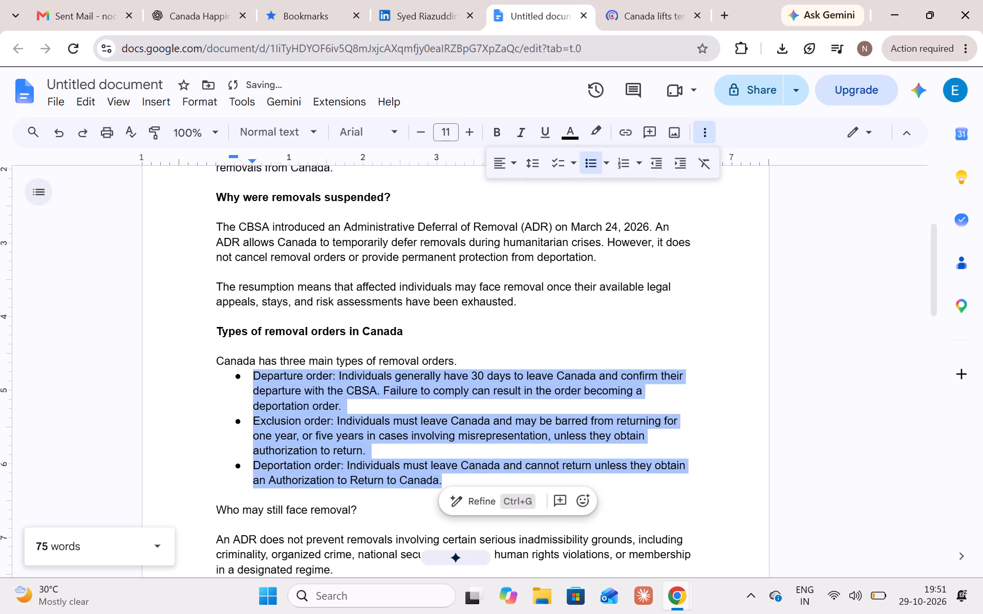
Replace the period after "Canada has three main types of removal orders" with a colon.
{"action": "left_click", "coordinate": [512, 365]}
{"action": "key", "text": "BackSpace"}
{"action": "key", "text": "shift+colon"}
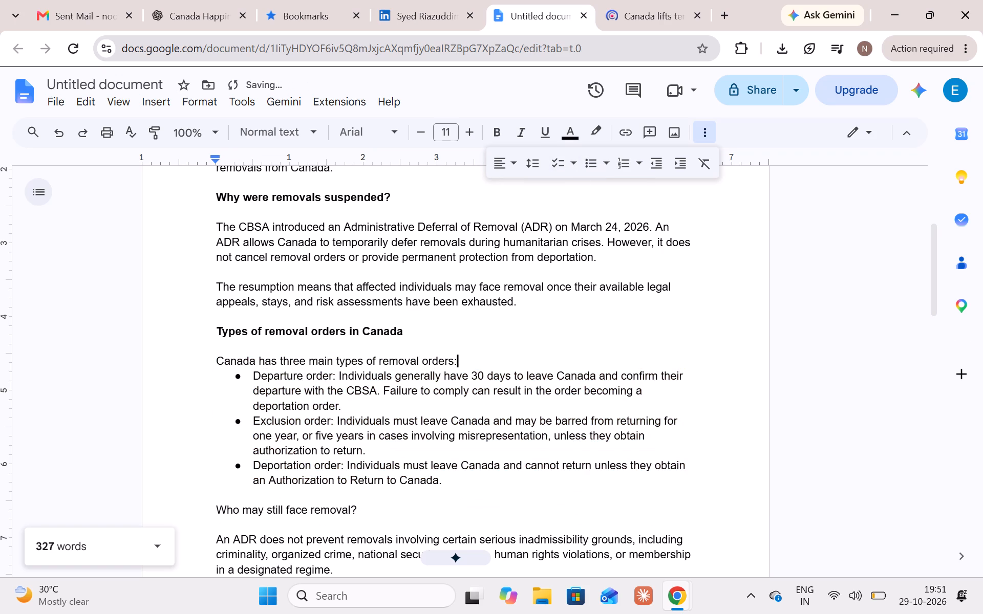
Make the "Who may still face removal?" heading bold.
{"action": "scroll", "coordinate": [584, 289], "scroll_direction": "down", "scroll_amount": 2}
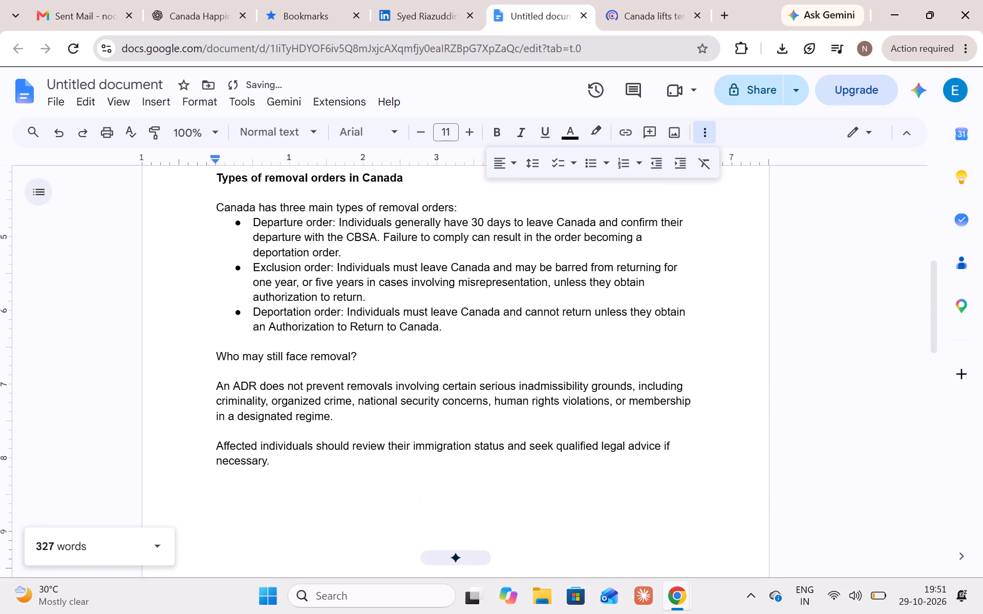
{"action": "left_click_drag", "start_coordinate": [209, 366], "coordinate": [123, 354]}
{"action": "left_click", "coordinate": [493, 122]}
{"action": "left_click", "coordinate": [442, 415]}
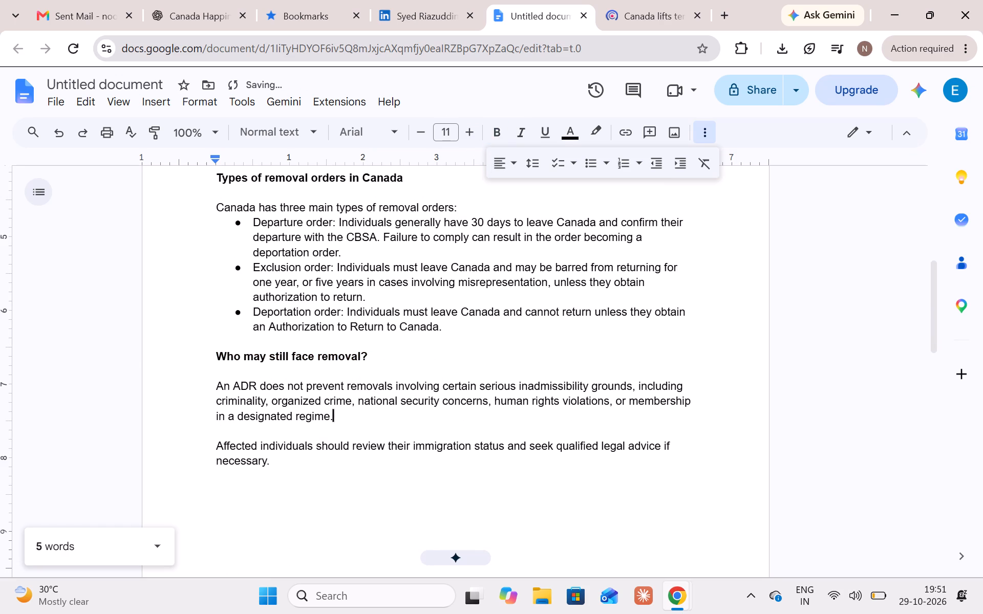
{"action": "scroll", "coordinate": [248, 442], "scroll_direction": "down", "scroll_amount": 2}
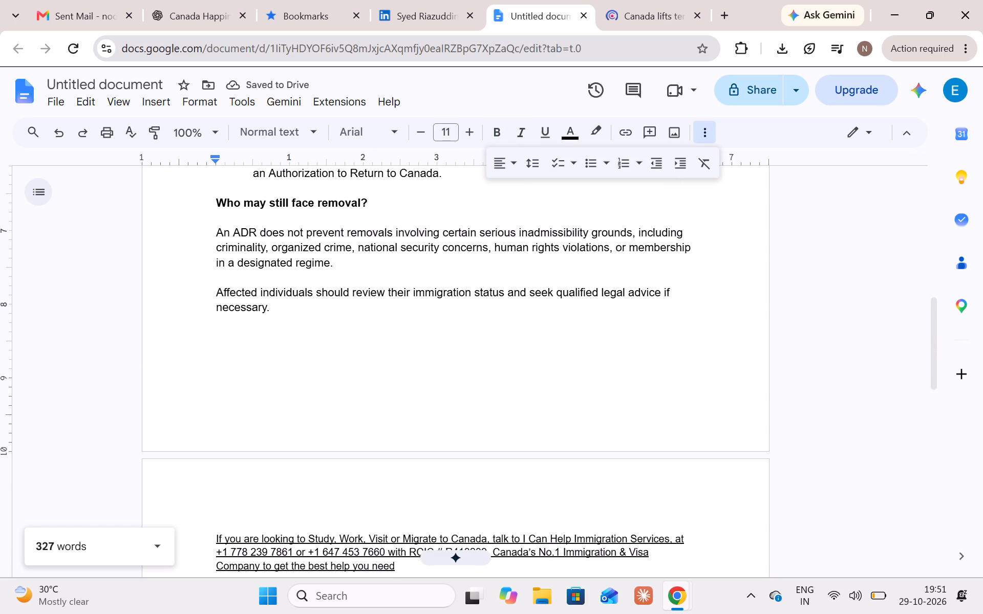
Delete the paragraph about affected individuals seeking legal advice, along with the extra blank lines before the closing contact paragraph.
{"action": "left_click_drag", "start_coordinate": [219, 297], "coordinate": [292, 316]}
{"action": "key", "text": "Delete"}
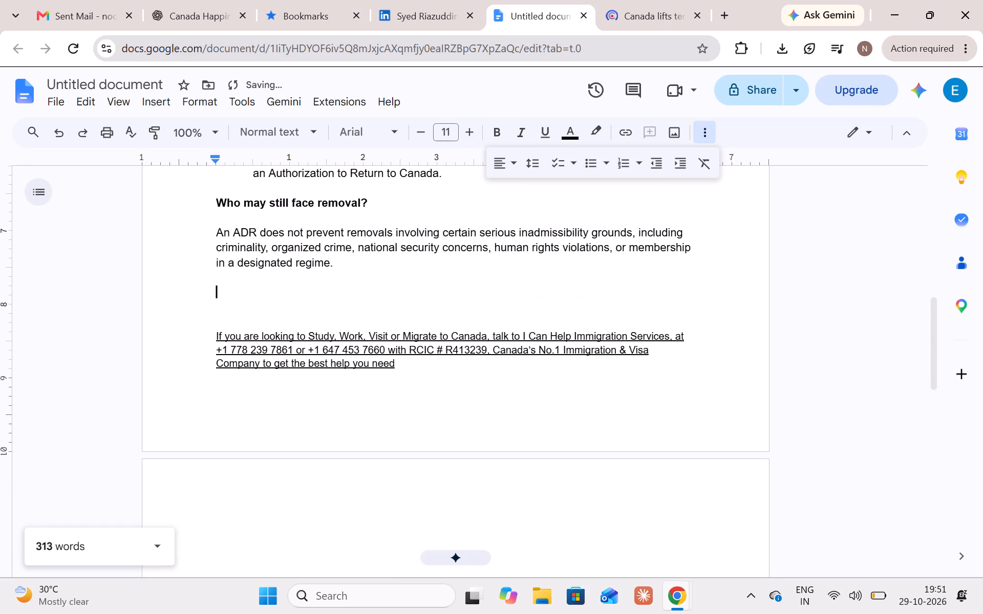
{"action": "key", "text": "Delete"}
{"action": "key", "text": "Delete"}
{"action": "key", "text": "Delete"}
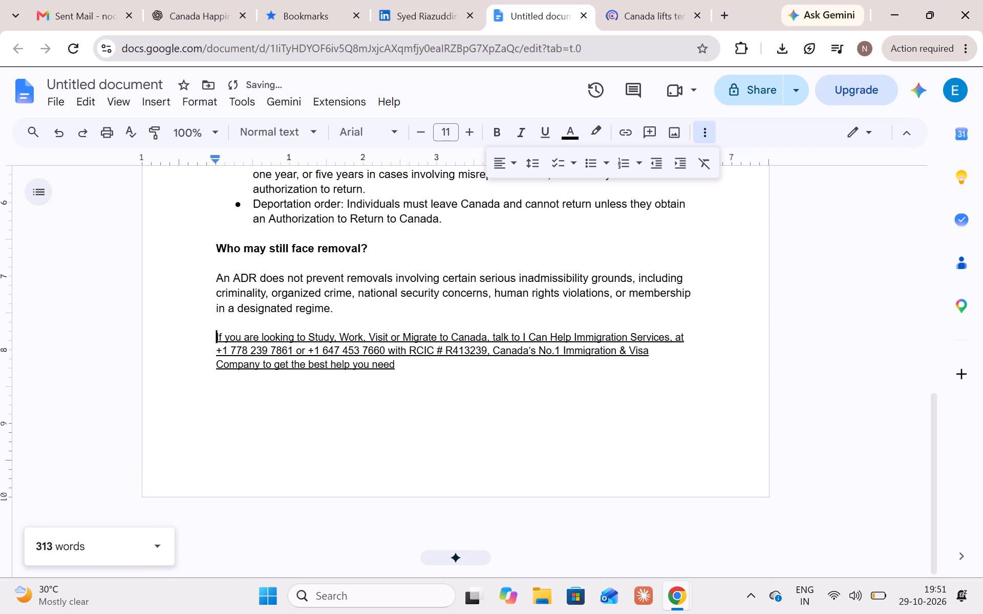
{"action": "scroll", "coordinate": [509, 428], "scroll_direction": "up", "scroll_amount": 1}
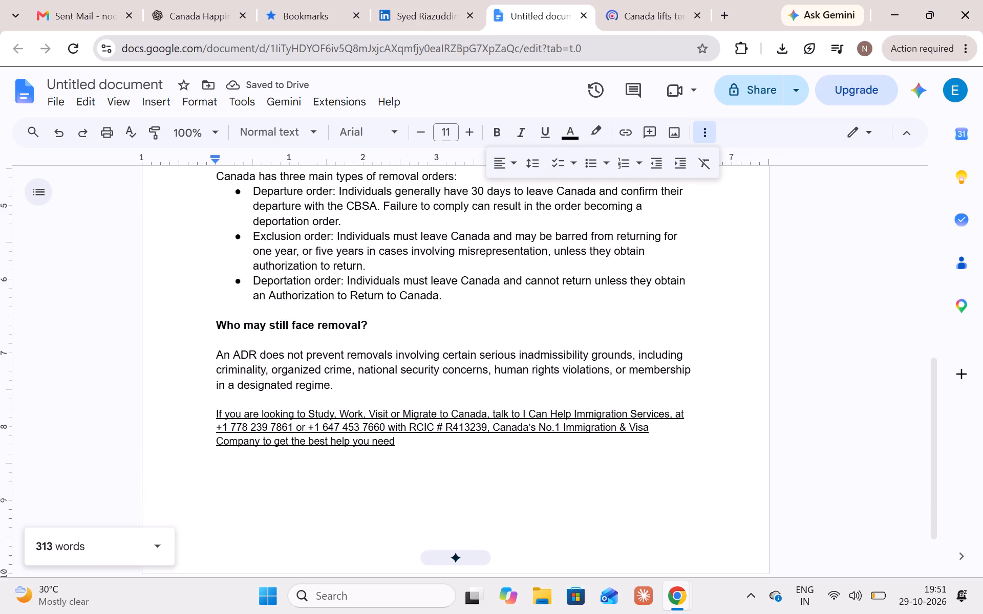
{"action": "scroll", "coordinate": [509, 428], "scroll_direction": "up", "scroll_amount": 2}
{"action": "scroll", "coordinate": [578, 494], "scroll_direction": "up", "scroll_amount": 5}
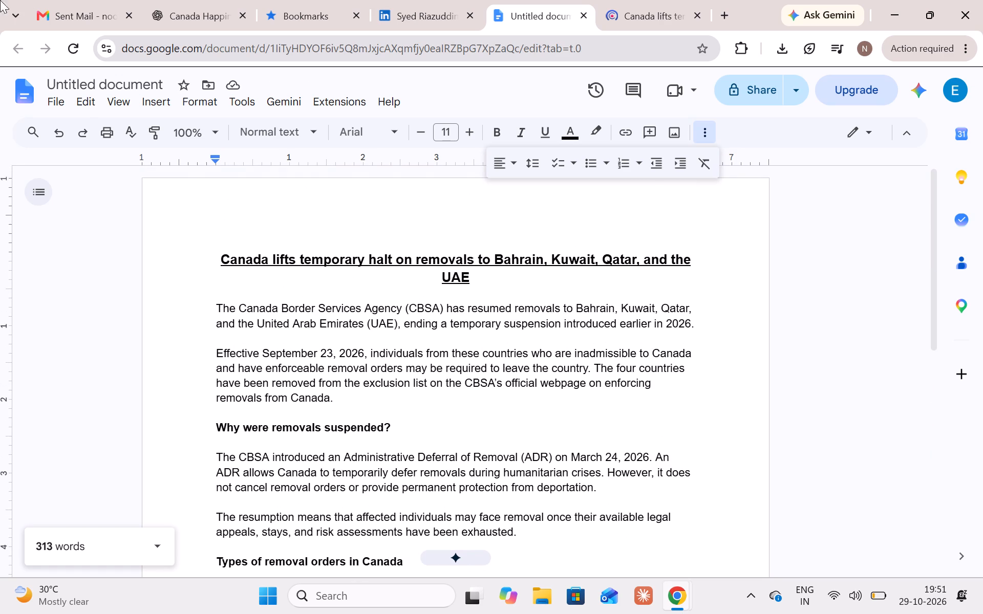
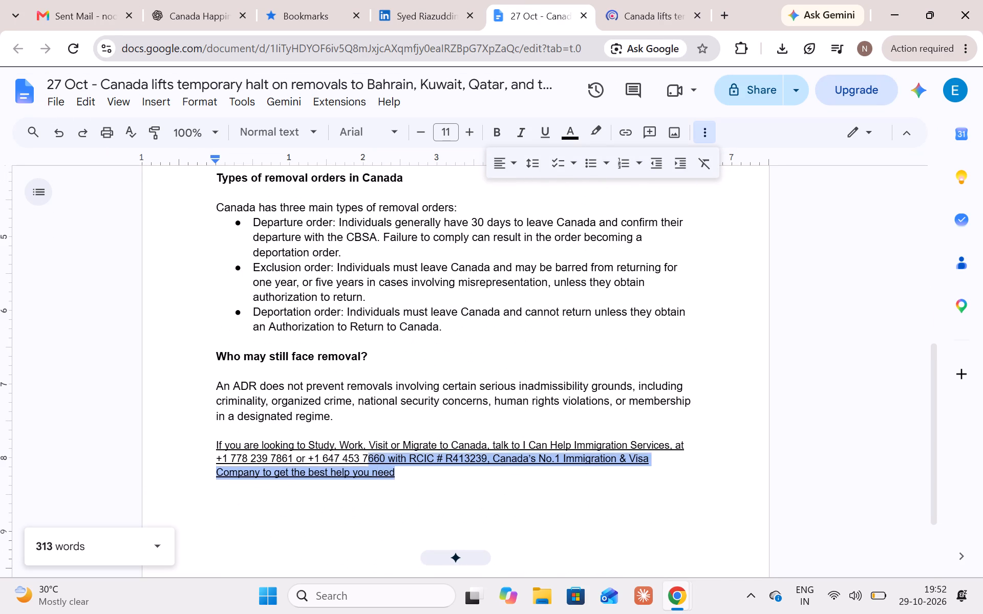
Copy the underlined closing paragraph promoting I Can Help Immigration Services, including the blank line above it.
{"action": "left_click_drag", "start_coordinate": [357, 455], "coordinate": [282, 431]}
{"action": "key", "text": "ctrl+c"}
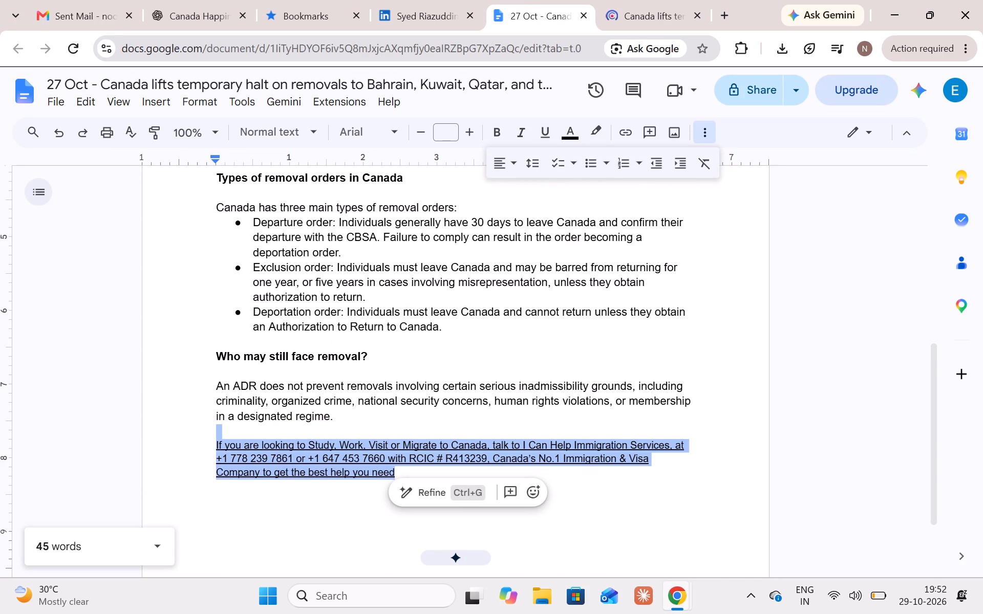
Create a new document.
{"action": "scroll", "coordinate": [234, 252], "scroll_direction": "up", "scroll_amount": 8}
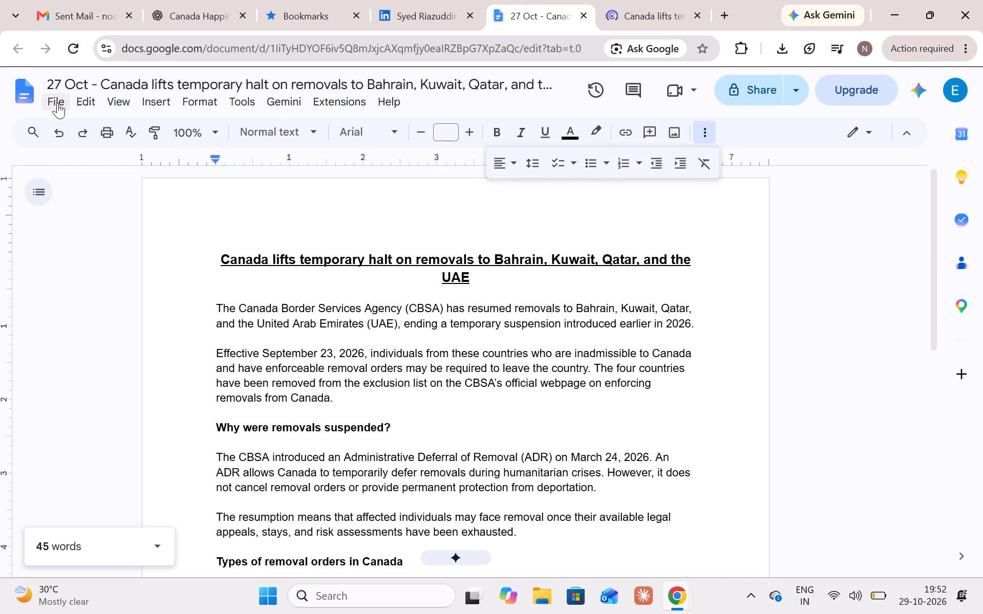
{"action": "left_click", "coordinate": [57, 103]}
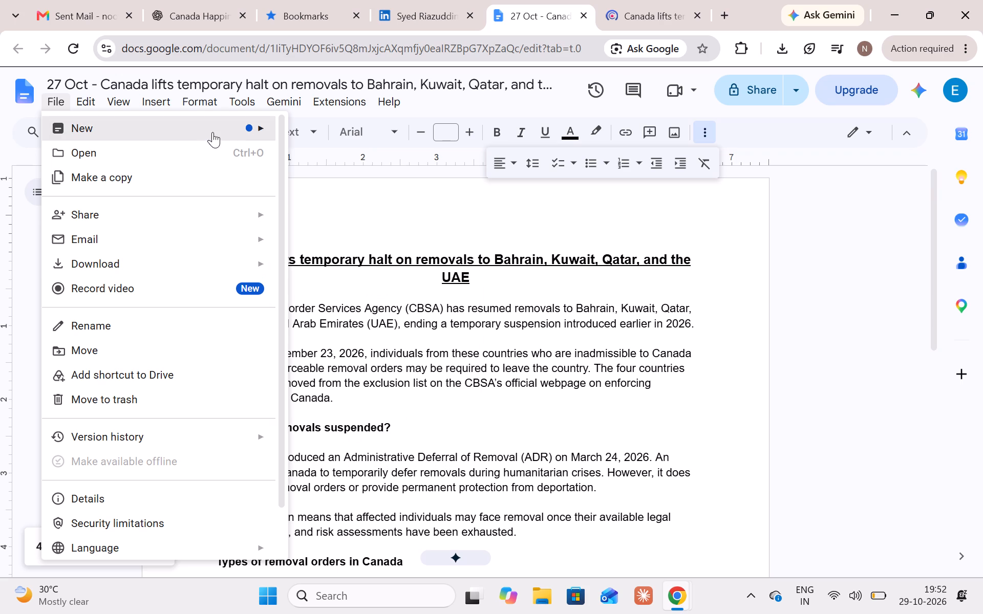
Create a new blank document.
{"action": "left_click", "coordinate": [307, 135]}
Return to the article on resumed removals, check it through to the closing contact paragraph, and close its document.
{"action": "left_click", "coordinate": [485, 16]}
{"action": "scroll", "coordinate": [515, 232], "scroll_direction": "down", "scroll_amount": 2}
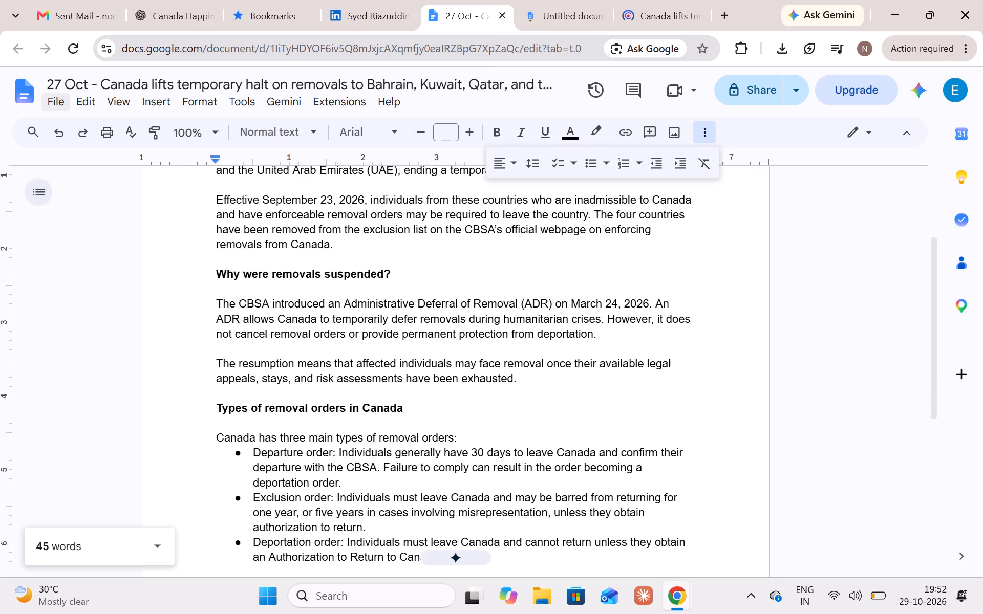
{"action": "scroll", "coordinate": [515, 232], "scroll_direction": "down", "scroll_amount": 2}
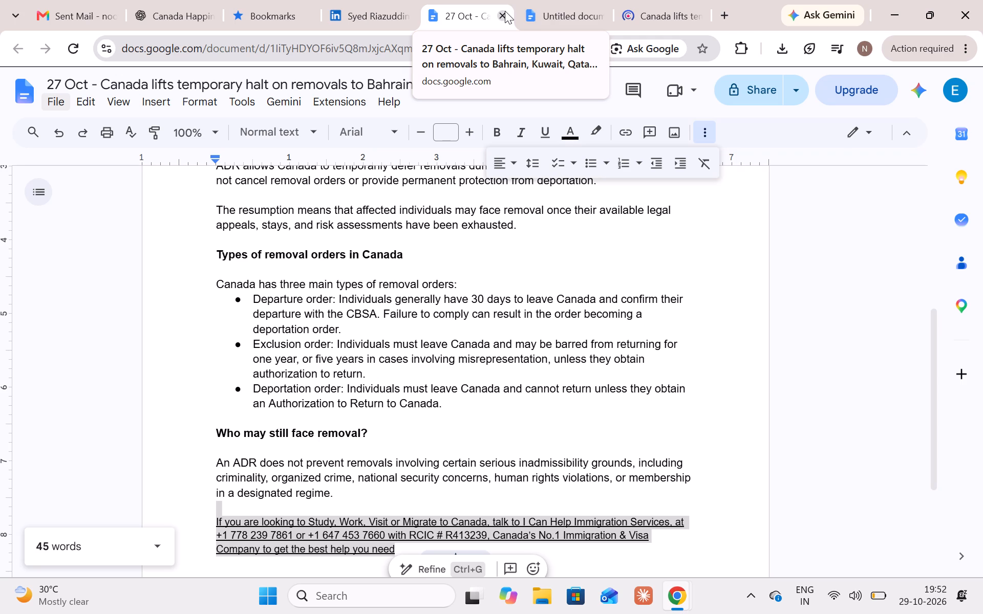
{"action": "left_click", "coordinate": [505, 11]}
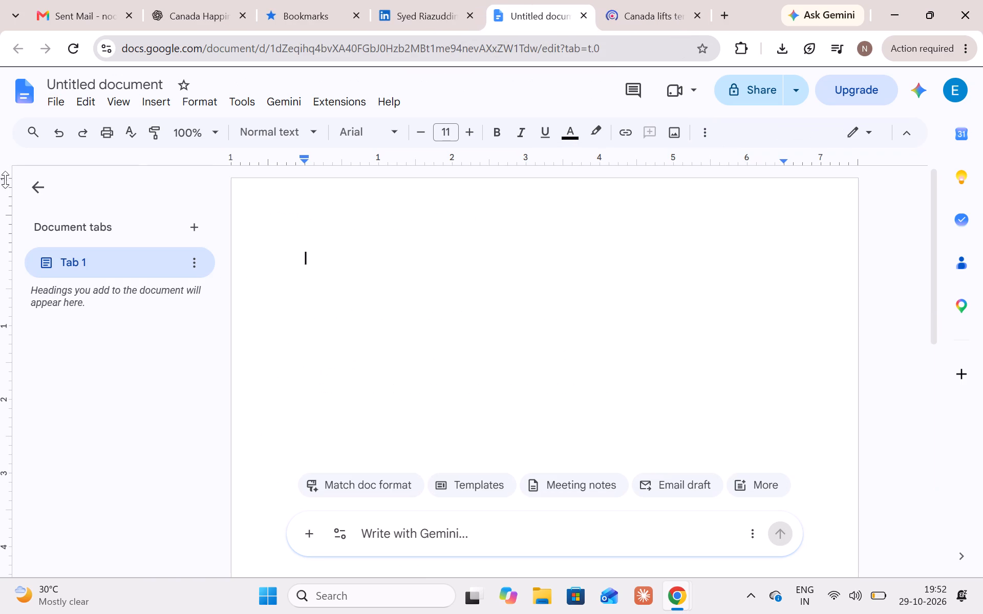
Collapse the outline in the untitled document, paste the I Can Help Immigration Services contact paragraph below four blank lines, and return to the first line.
{"action": "left_click", "coordinate": [37, 186]}
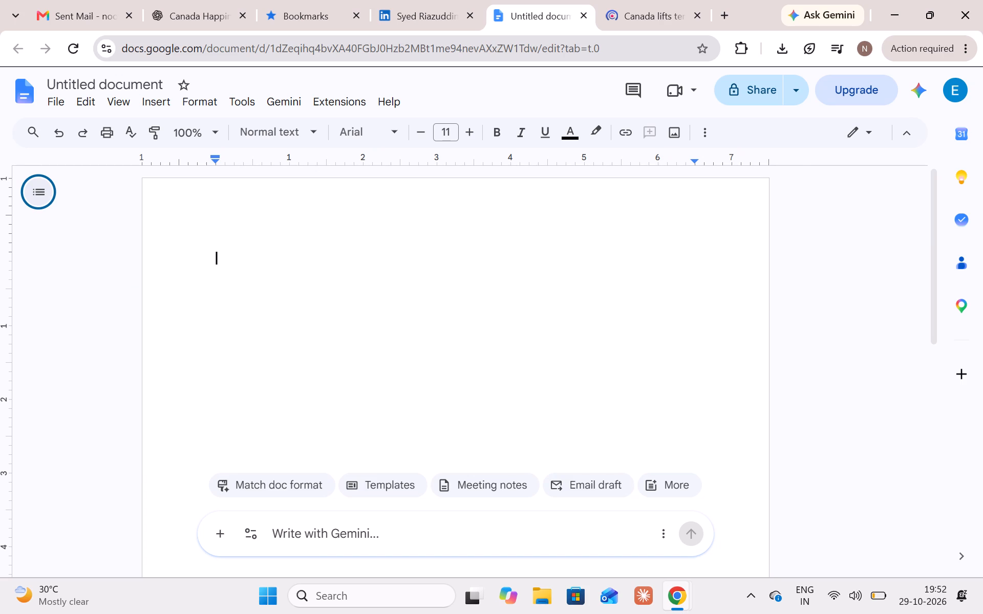
{"action": "left_click", "coordinate": [281, 252]}
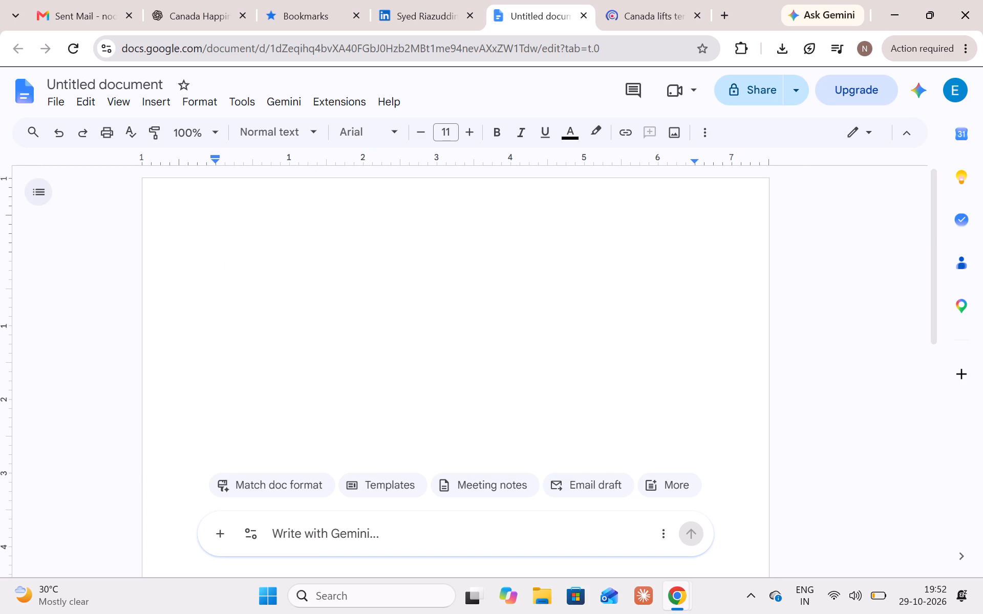
{"action": "key", "text": "Return"}
{"action": "key", "text": "Return"}
{"action": "key", "text": "Return"}
{"action": "key", "text": "Return"}
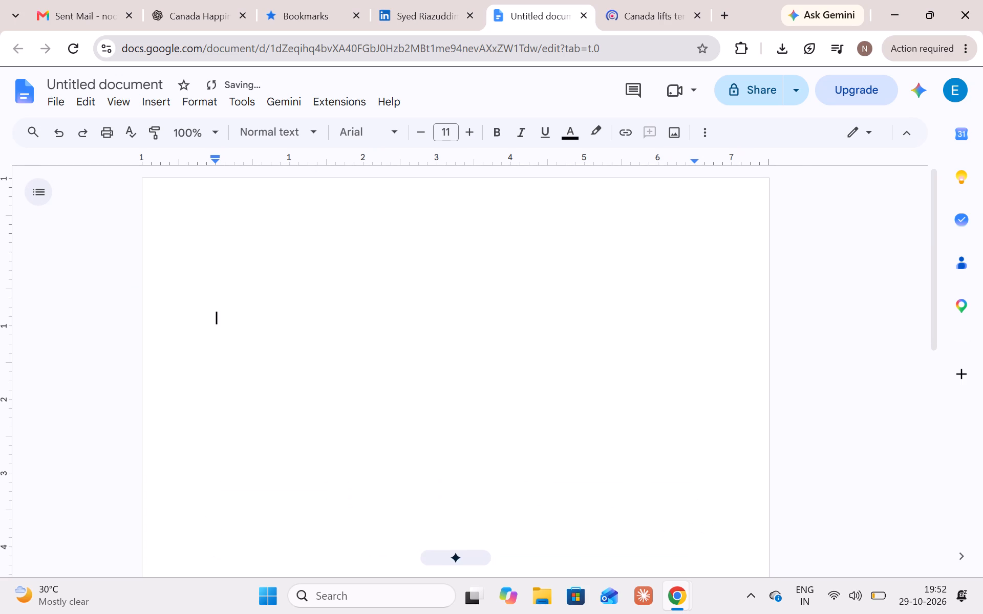
{"action": "key", "text": "ctrl+v"}
{"action": "left_click", "coordinate": [247, 226]}
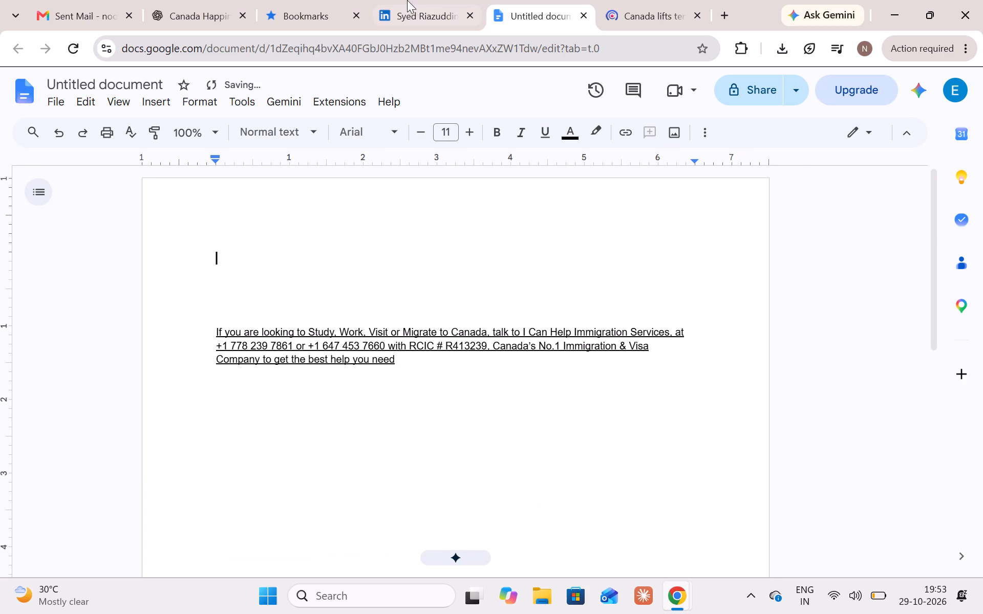
Switch to LinkedIn and check the notifications and the pending connection invitations.
{"action": "left_click", "coordinate": [407, 0]}
{"action": "scroll", "coordinate": [308, 225], "scroll_direction": "down", "scroll_amount": 4}
{"action": "scroll", "coordinate": [433, 244], "scroll_direction": "down", "scroll_amount": 2}
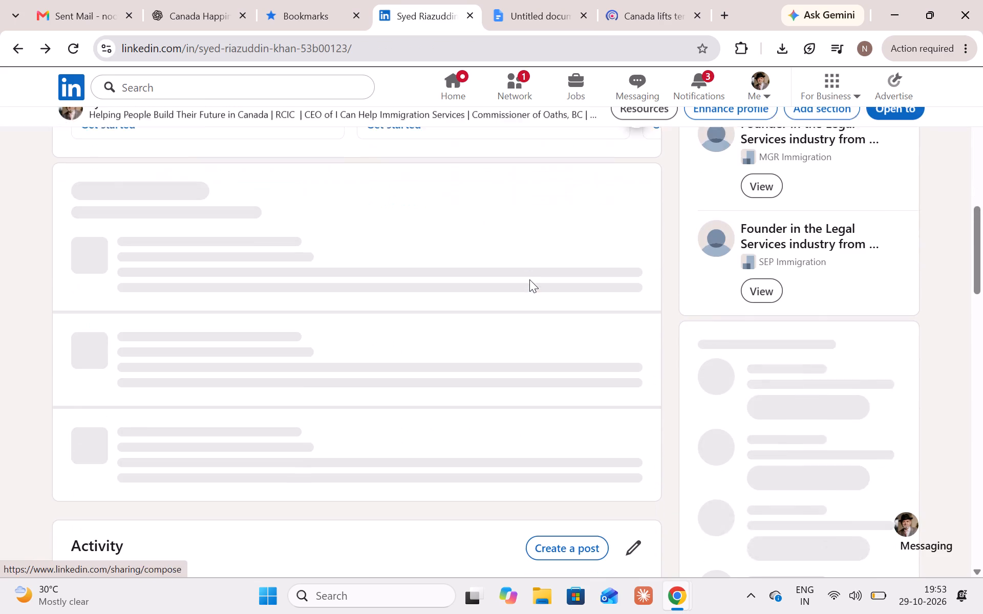
{"action": "scroll", "coordinate": [524, 257], "scroll_direction": "up", "scroll_amount": 6}
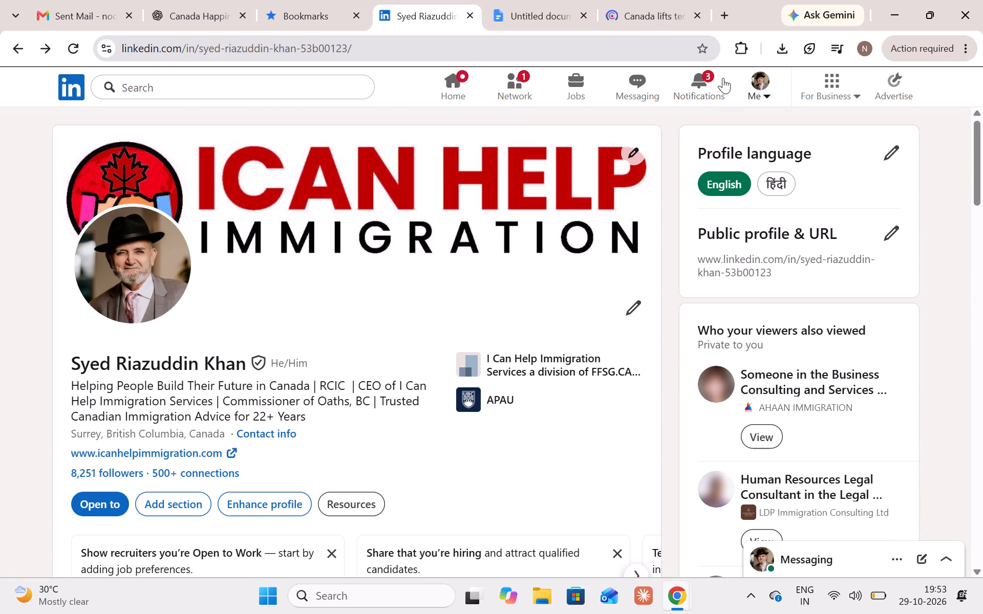
{"action": "left_click", "coordinate": [720, 76]}
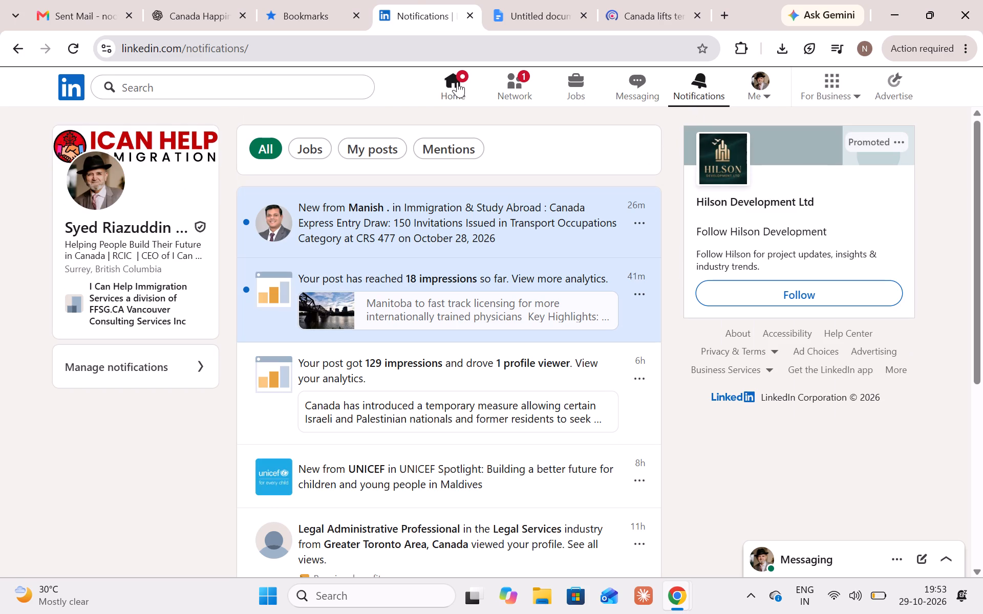
{"action": "left_click", "coordinate": [527, 82]}
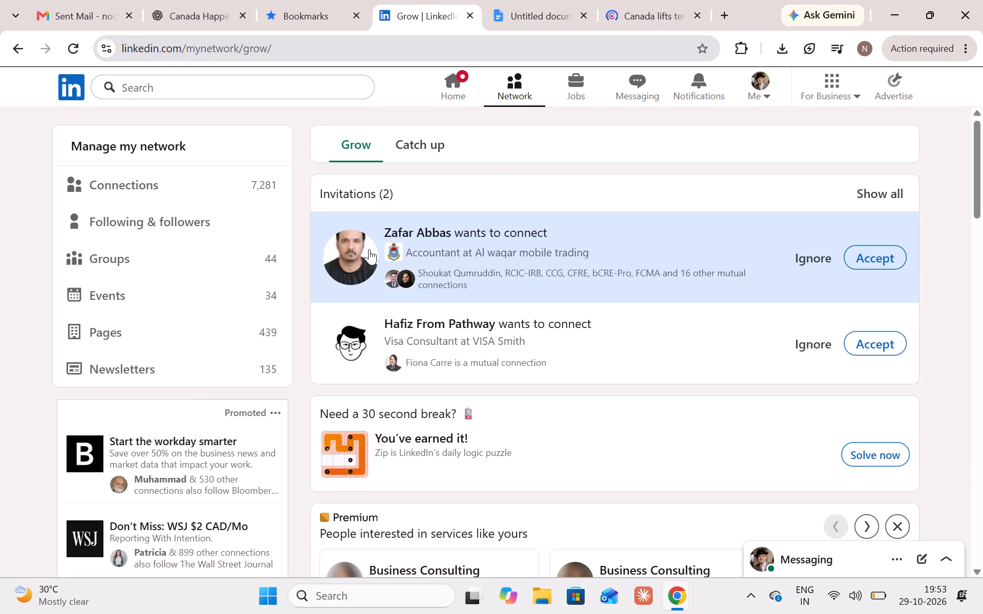
Open the profile of the first person asking to connect and examine their activity, experience, education and skills.
{"action": "left_click", "coordinate": [355, 244]}
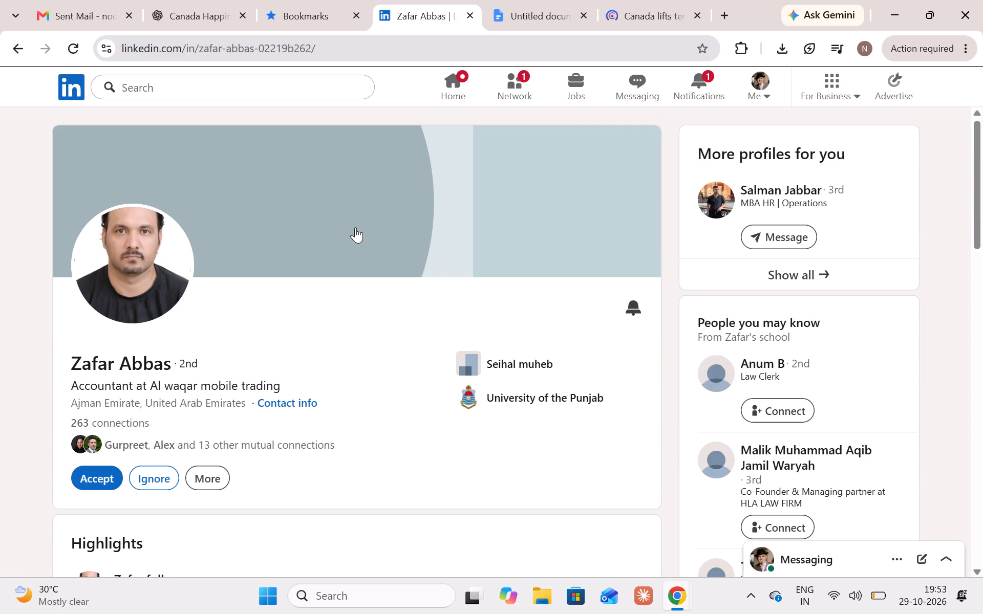
{"action": "scroll", "coordinate": [355, 227], "scroll_direction": "down", "scroll_amount": 6}
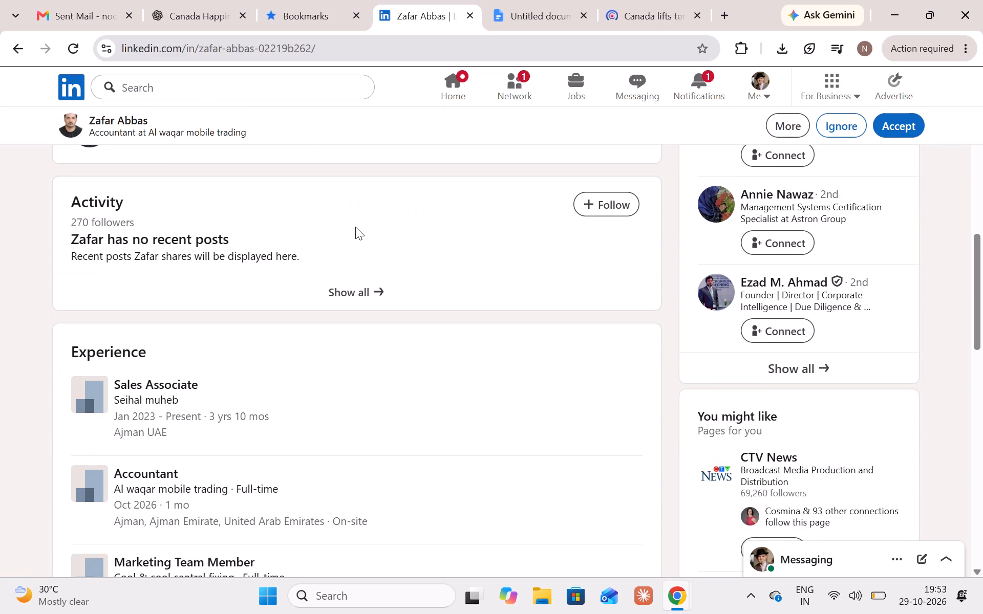
{"action": "scroll", "coordinate": [355, 227], "scroll_direction": "down", "scroll_amount": 1}
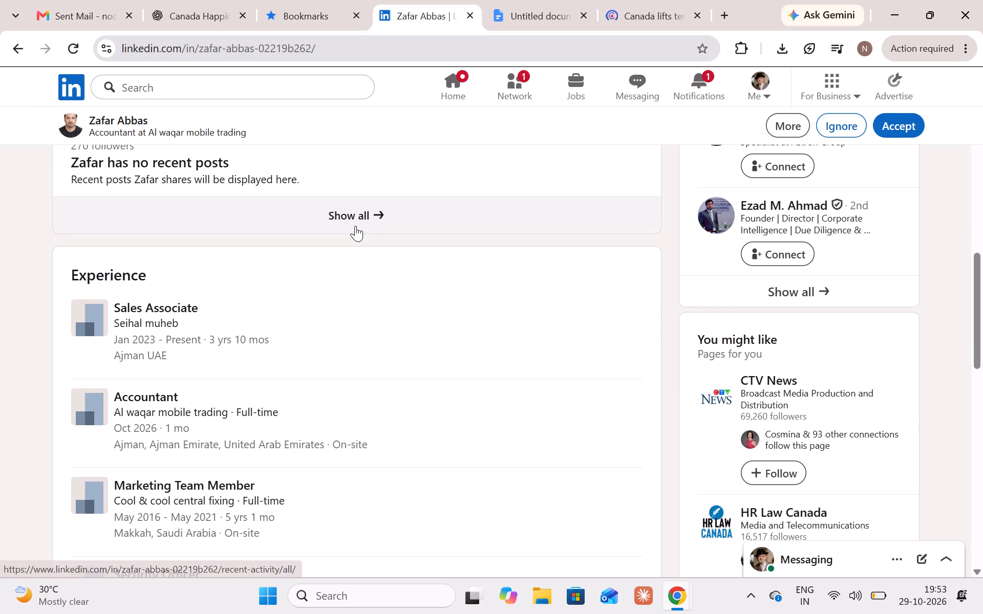
{"action": "scroll", "coordinate": [355, 226], "scroll_direction": "down", "scroll_amount": 7}
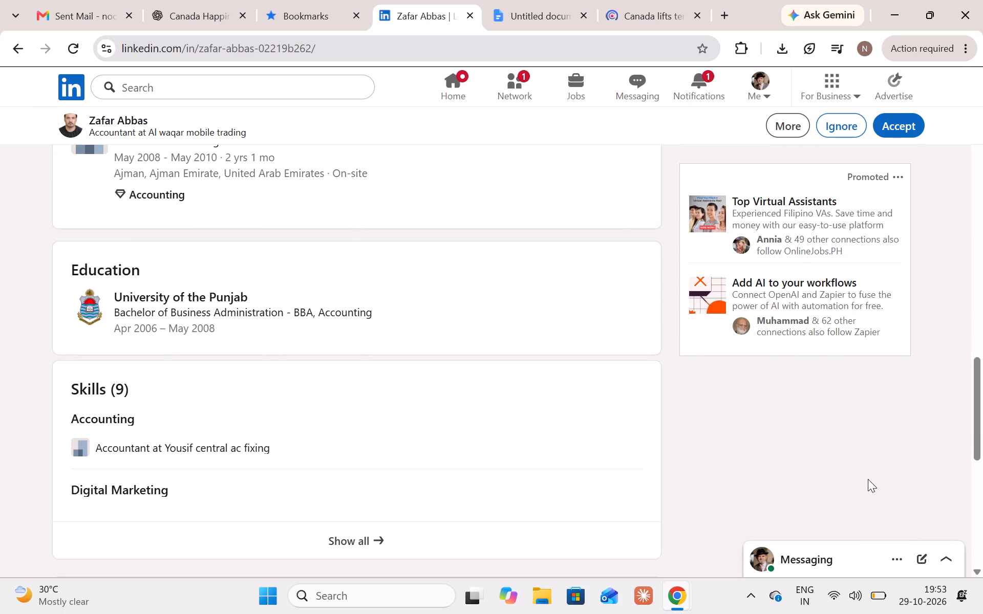
{"action": "scroll", "coordinate": [347, 254], "scroll_direction": "up", "scroll_amount": 10}
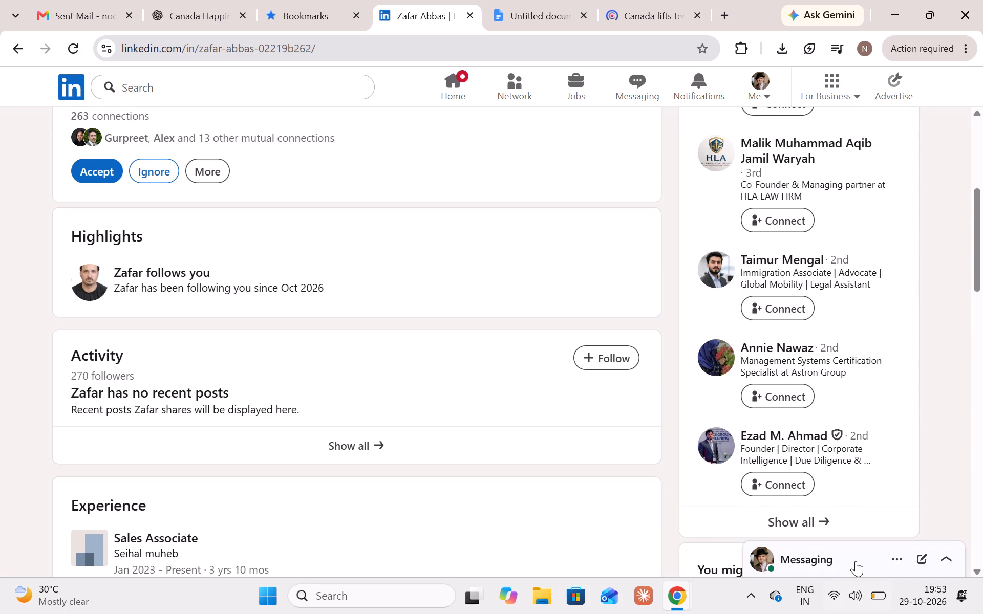
Check the Focused and Other message inboxes on LinkedIn and collapse the messaging window.
{"action": "left_click", "coordinate": [849, 560]}
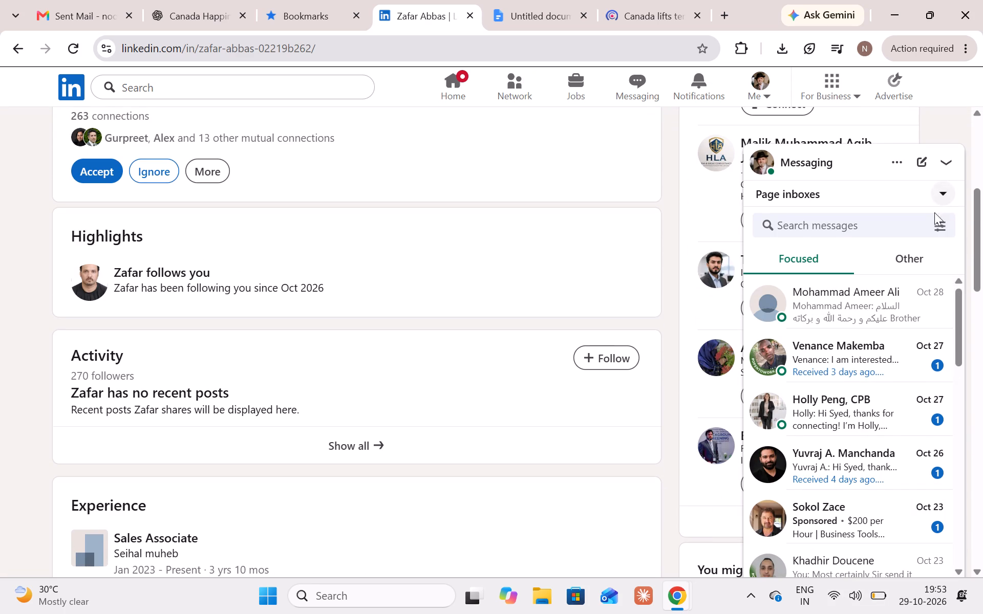
{"action": "left_click", "coordinate": [928, 267]}
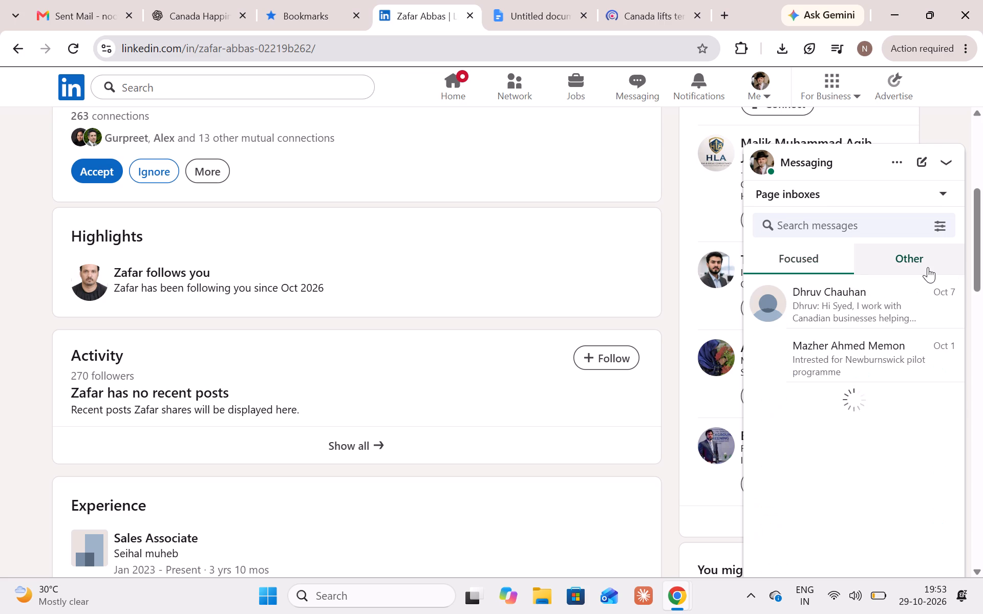
{"action": "left_click", "coordinate": [810, 256]}
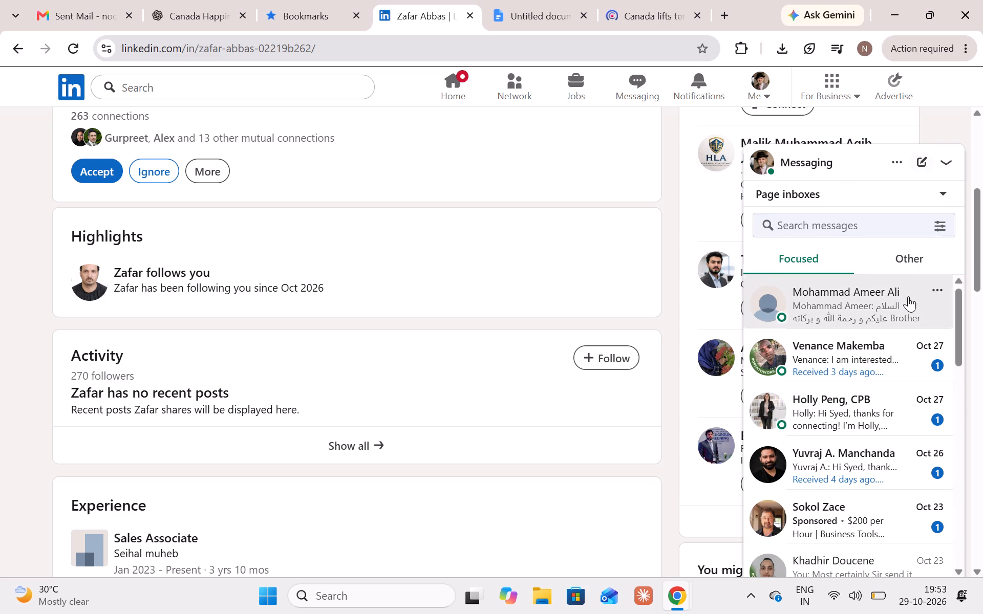
{"action": "scroll", "coordinate": [908, 296], "scroll_direction": "down", "scroll_amount": 1}
{"action": "left_click", "coordinate": [954, 159]}
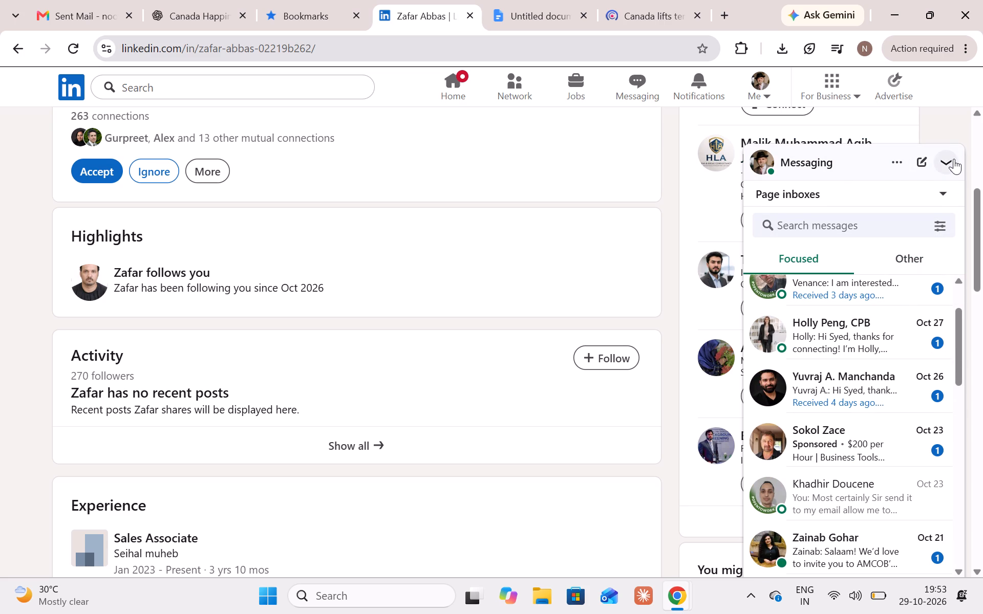
{"action": "scroll", "coordinate": [525, 163], "scroll_direction": "up", "scroll_amount": 5}
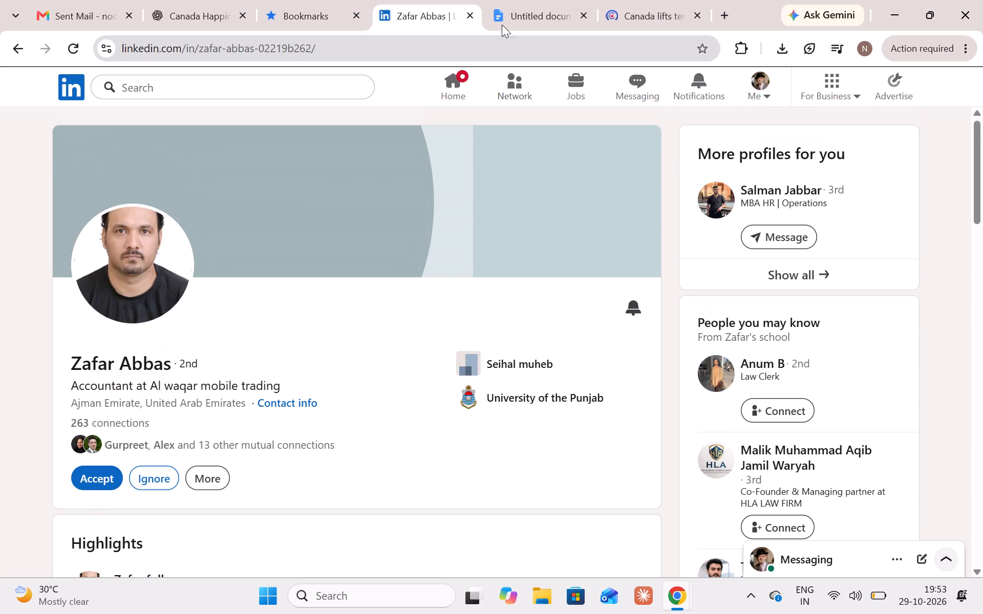
Search Google for "hijab black cap" and refine the query to "hijab black cap premium".
{"action": "left_click", "coordinate": [663, 48]}
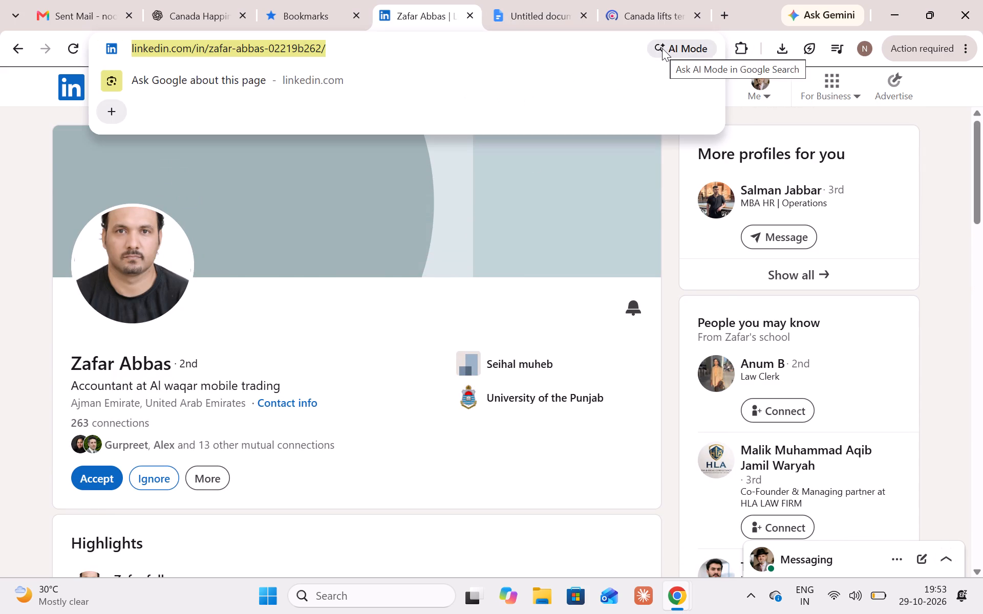
{"action": "type", "text": "hijab b"}
{"action": "type", "text": "lack cap"}
{"action": "key", "text": "Return"}
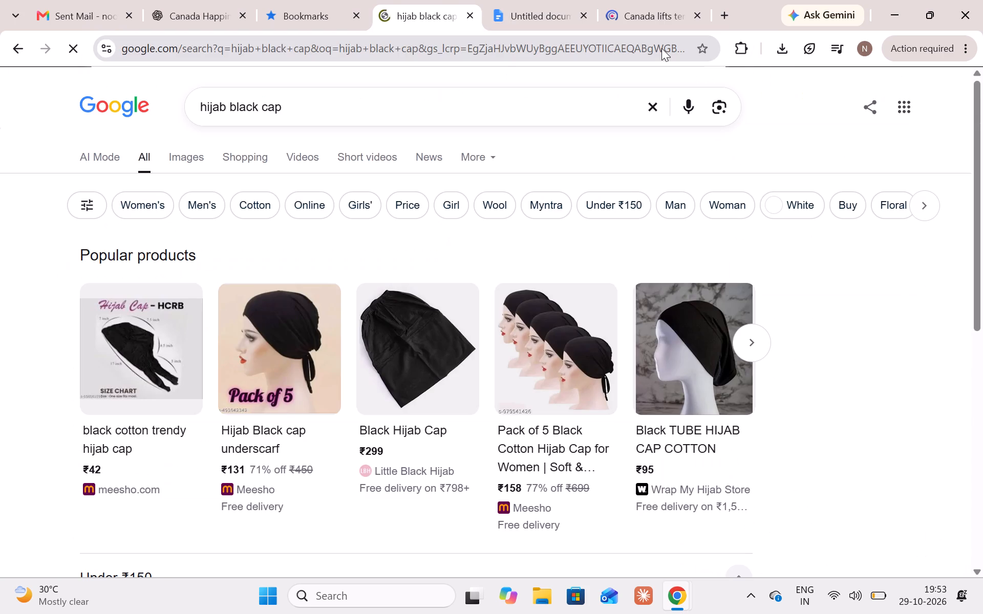
{"action": "left_click", "coordinate": [455, 114]}
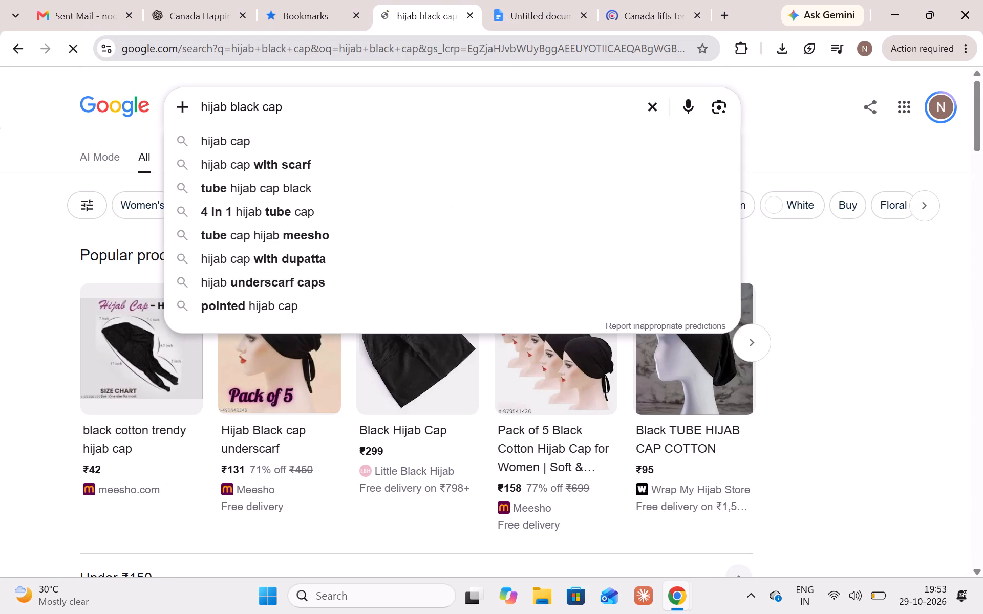
{"action": "key", "text": "space"}
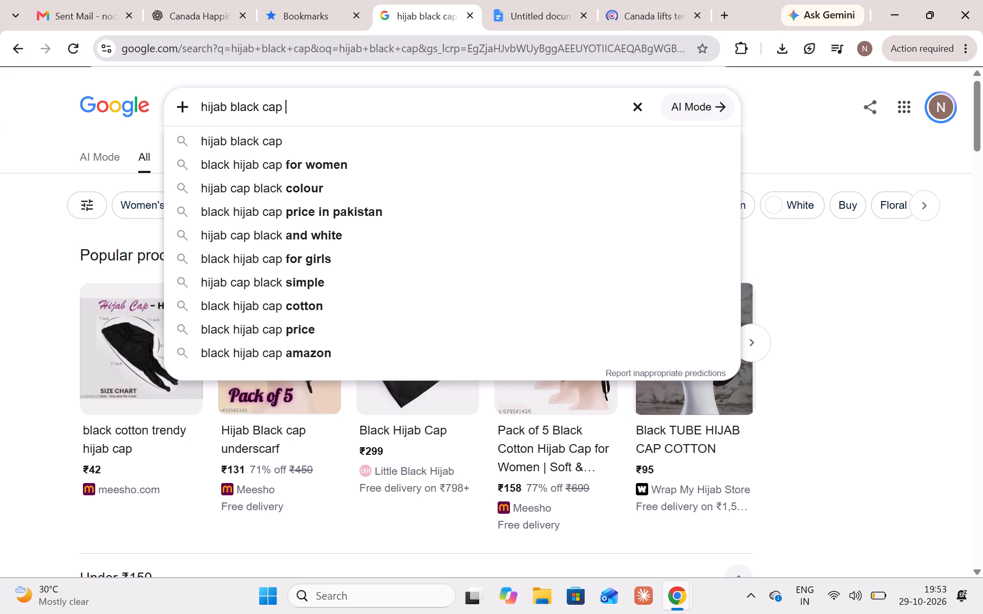
{"action": "type", "text": "premium"}
{"action": "key", "text": "Return"}
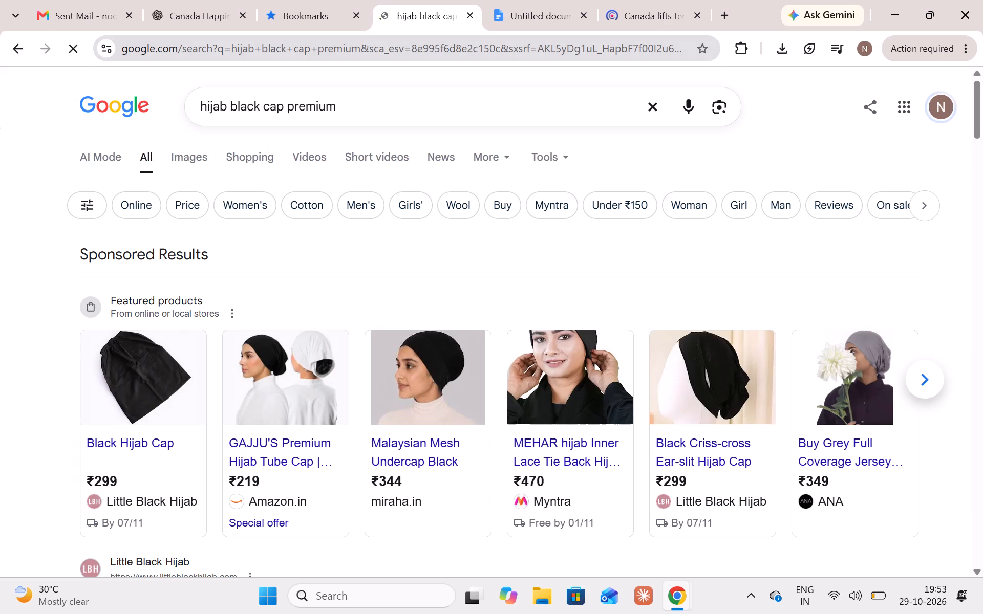
Change the search to "hijab black stay on head premium" and look through the results.
{"action": "double_click", "coordinate": [276, 108]}
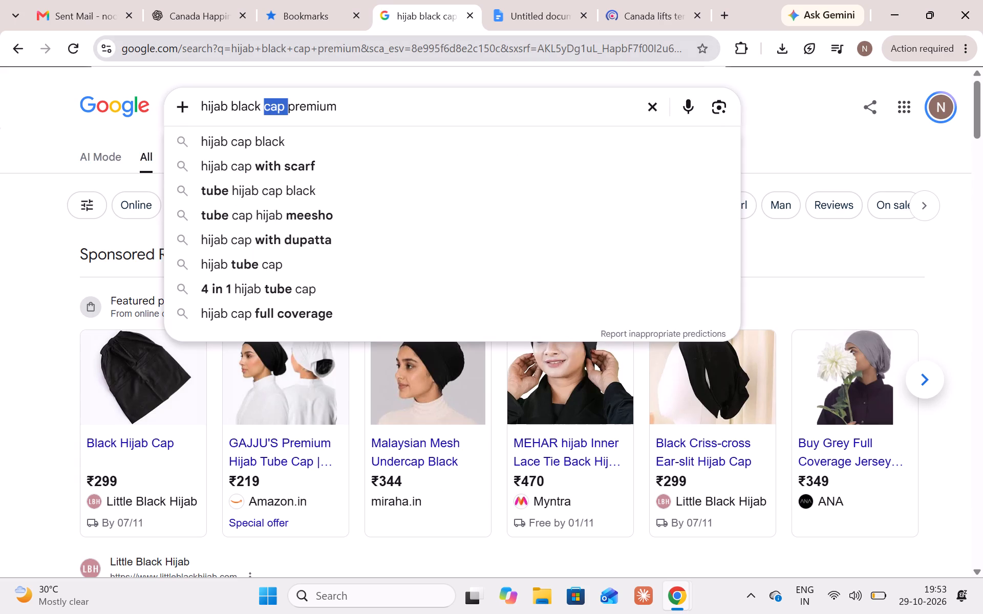
{"action": "type", "text": "ho"}
{"action": "key", "text": "BackSpace"}
{"action": "key", "text": "BackSpace"}
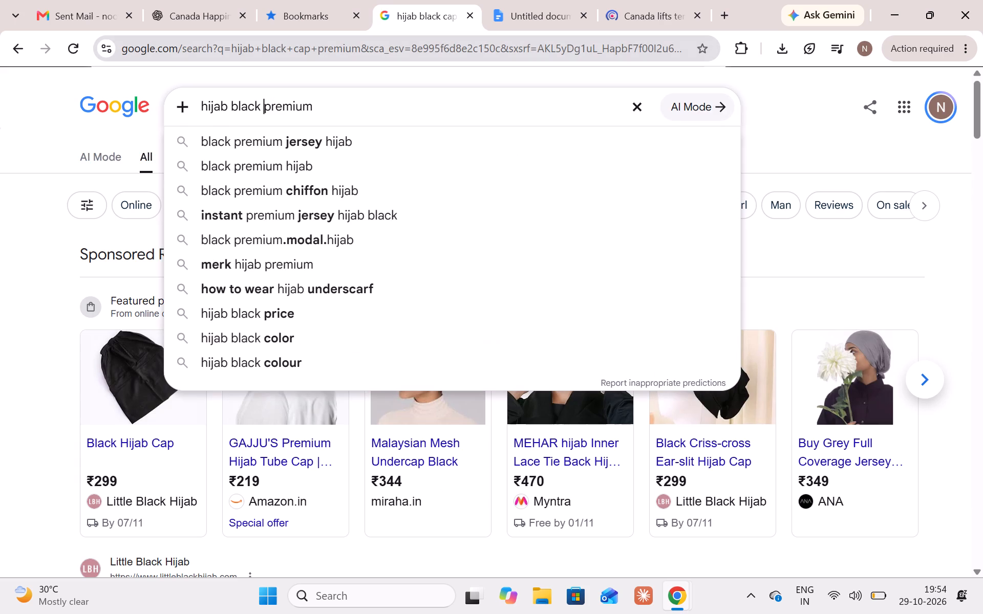
{"action": "type", "text": "stay on head"}
{"action": "key", "text": "space"}
{"action": "key", "text": "Return"}
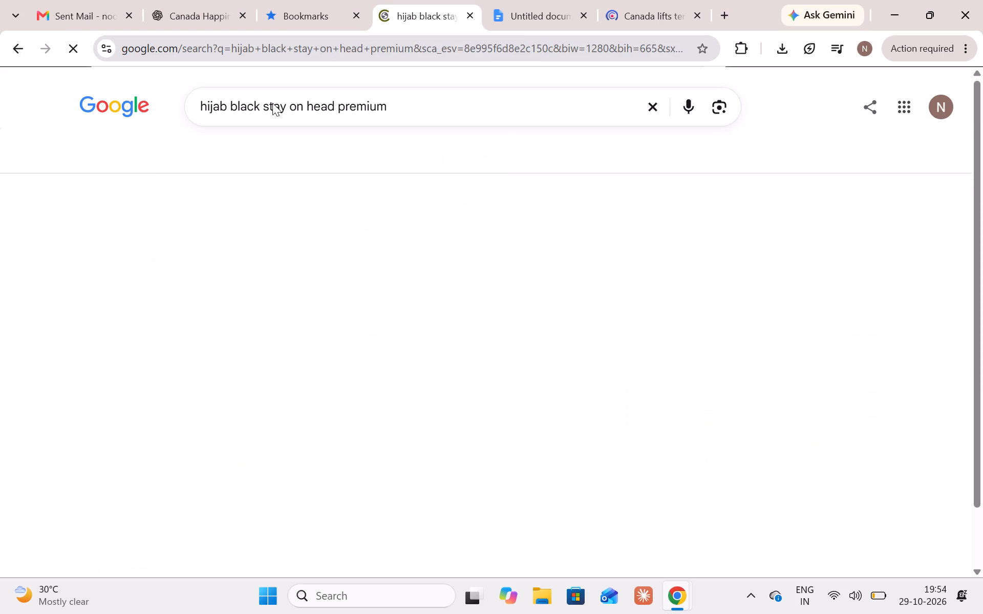
{"action": "scroll", "coordinate": [616, 295], "scroll_direction": "down", "scroll_amount": 4}
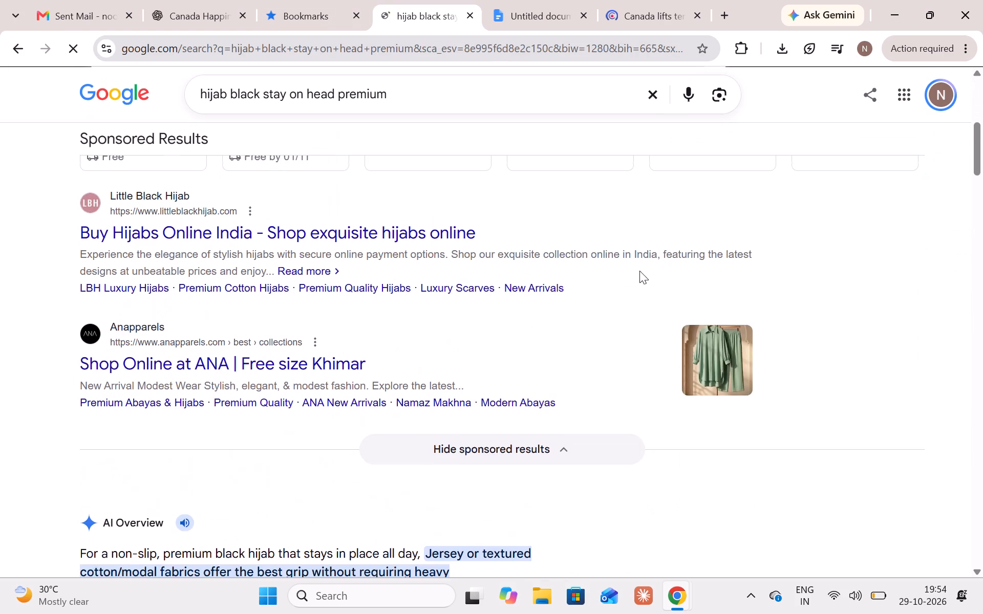
{"action": "scroll", "coordinate": [639, 271], "scroll_direction": "down", "scroll_amount": 8}
{"action": "scroll", "coordinate": [522, 272], "scroll_direction": "down", "scroll_amount": 3}
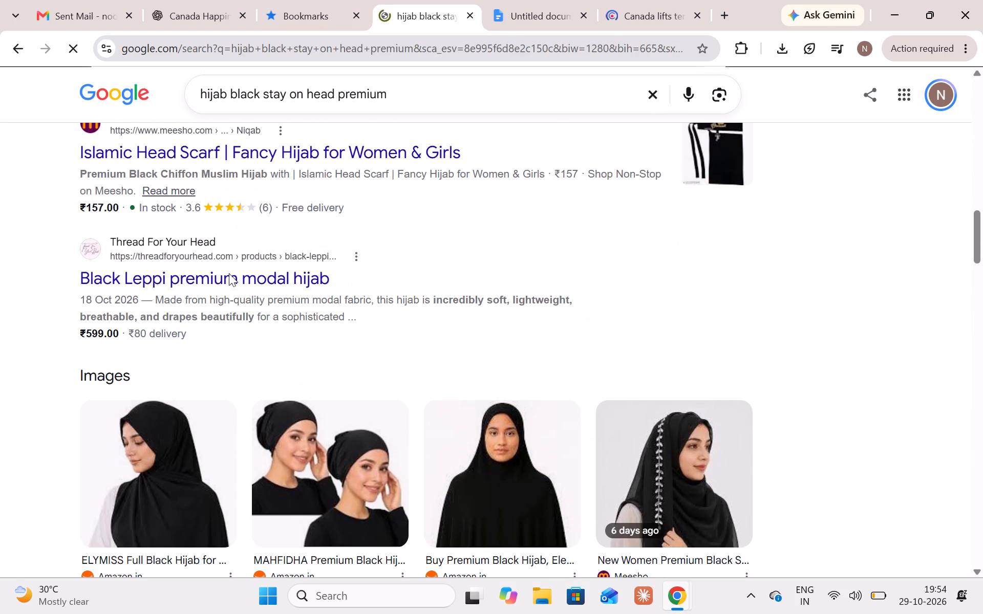
View the image results for the same hijab query and return to the full results page.
{"action": "left_click_drag", "start_coordinate": [398, 97], "coordinate": [78, 96]}
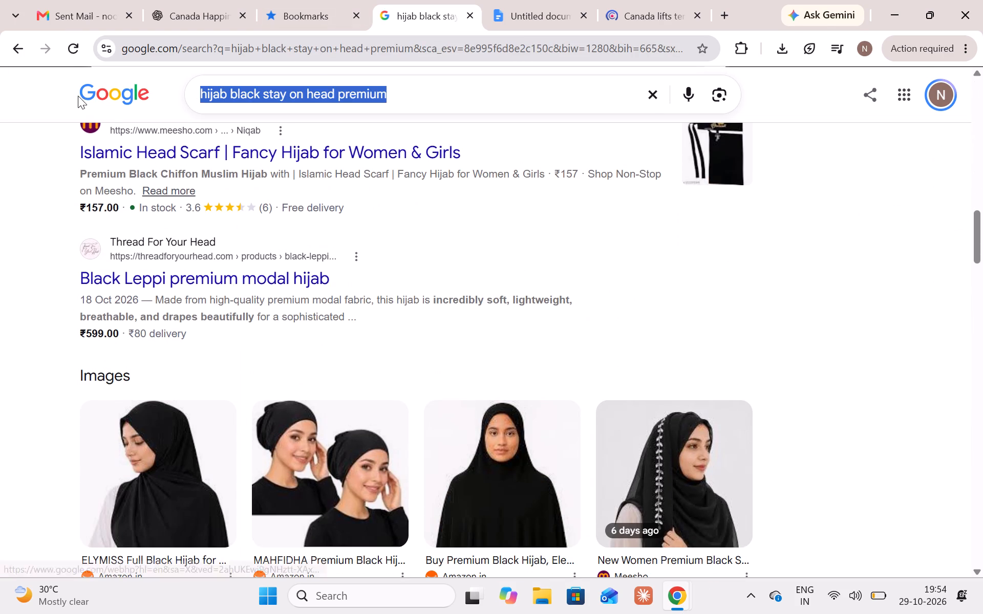
{"action": "left_click_drag", "start_coordinate": [78, 96], "coordinate": [55, 98]}
{"action": "scroll", "coordinate": [301, 206], "scroll_direction": "up", "scroll_amount": 12}
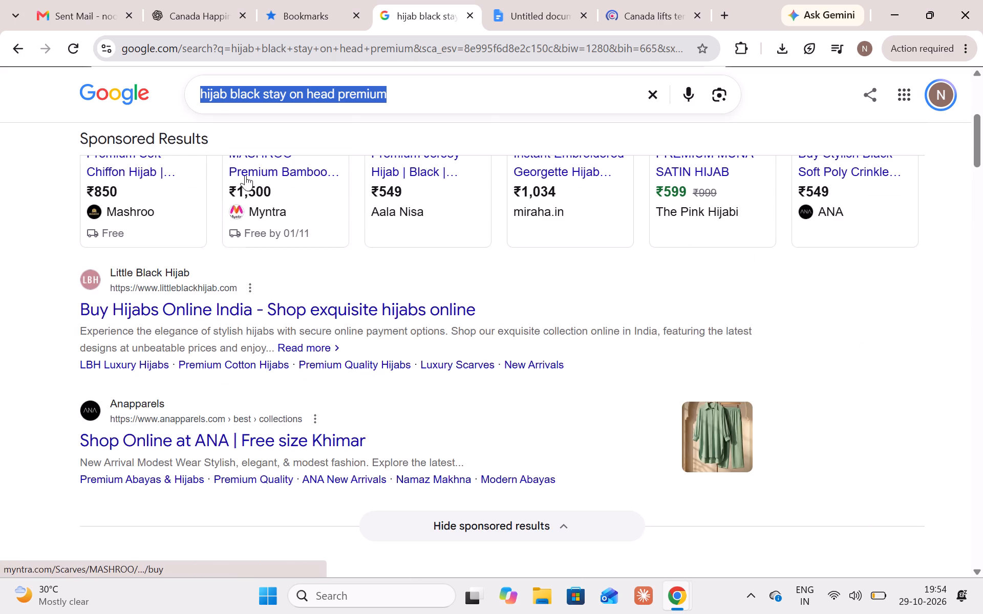
{"action": "scroll", "coordinate": [246, 177], "scroll_direction": "up", "scroll_amount": 4}
{"action": "left_click", "coordinate": [180, 137]}
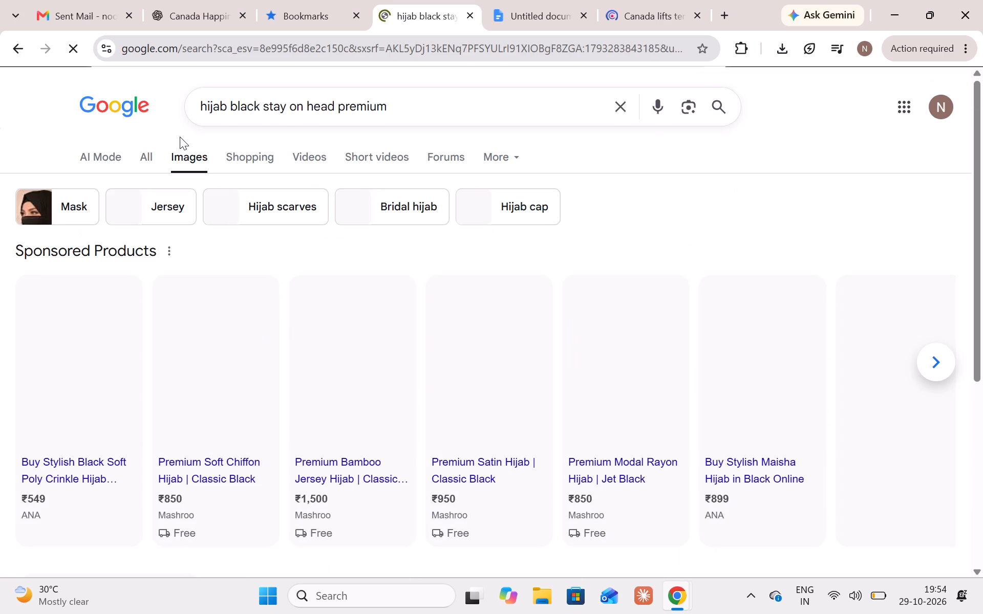
{"action": "scroll", "coordinate": [411, 224], "scroll_direction": "down", "scroll_amount": 4}
{"action": "left_click", "coordinate": [10, 56]}
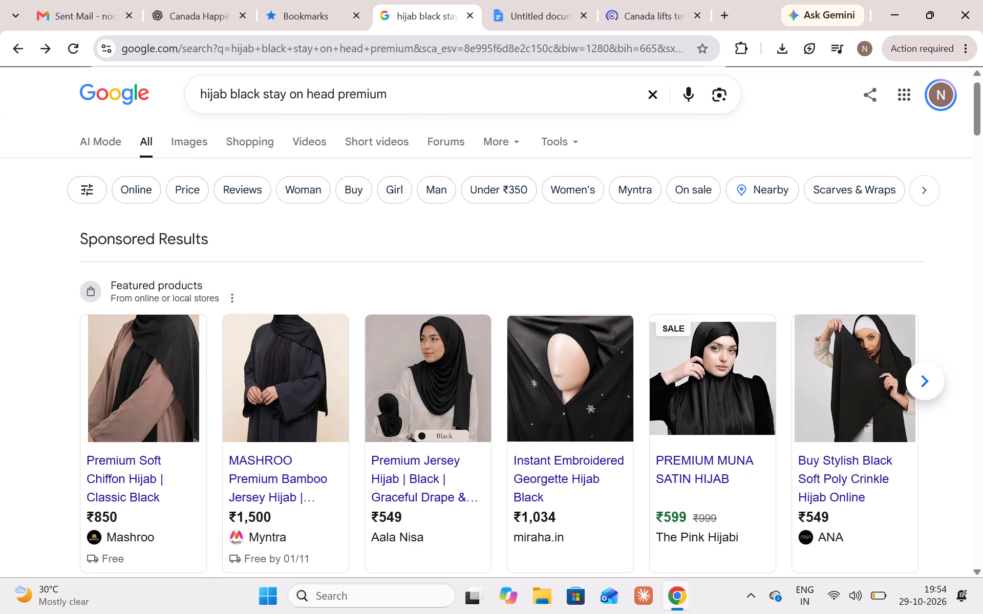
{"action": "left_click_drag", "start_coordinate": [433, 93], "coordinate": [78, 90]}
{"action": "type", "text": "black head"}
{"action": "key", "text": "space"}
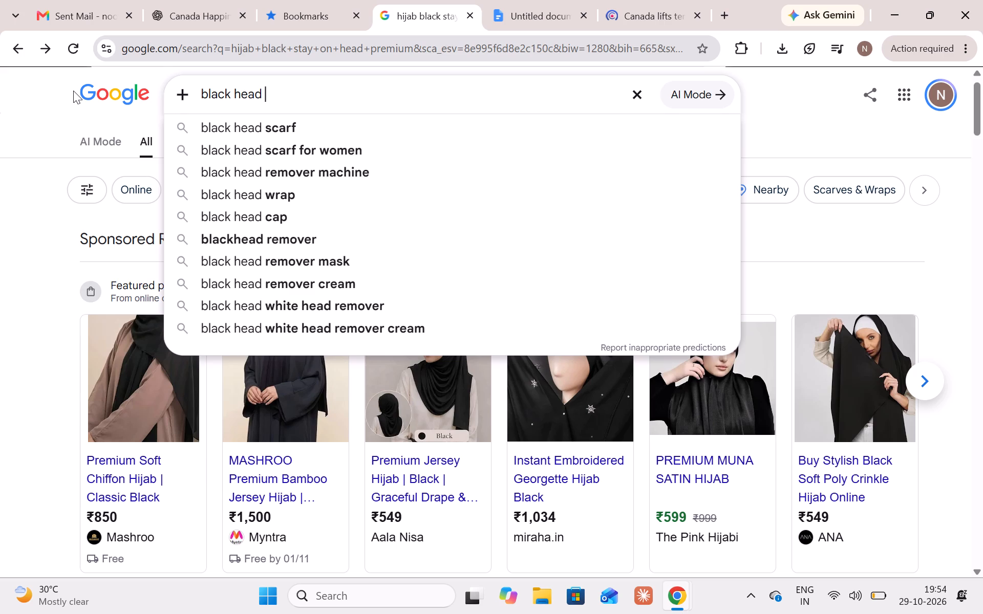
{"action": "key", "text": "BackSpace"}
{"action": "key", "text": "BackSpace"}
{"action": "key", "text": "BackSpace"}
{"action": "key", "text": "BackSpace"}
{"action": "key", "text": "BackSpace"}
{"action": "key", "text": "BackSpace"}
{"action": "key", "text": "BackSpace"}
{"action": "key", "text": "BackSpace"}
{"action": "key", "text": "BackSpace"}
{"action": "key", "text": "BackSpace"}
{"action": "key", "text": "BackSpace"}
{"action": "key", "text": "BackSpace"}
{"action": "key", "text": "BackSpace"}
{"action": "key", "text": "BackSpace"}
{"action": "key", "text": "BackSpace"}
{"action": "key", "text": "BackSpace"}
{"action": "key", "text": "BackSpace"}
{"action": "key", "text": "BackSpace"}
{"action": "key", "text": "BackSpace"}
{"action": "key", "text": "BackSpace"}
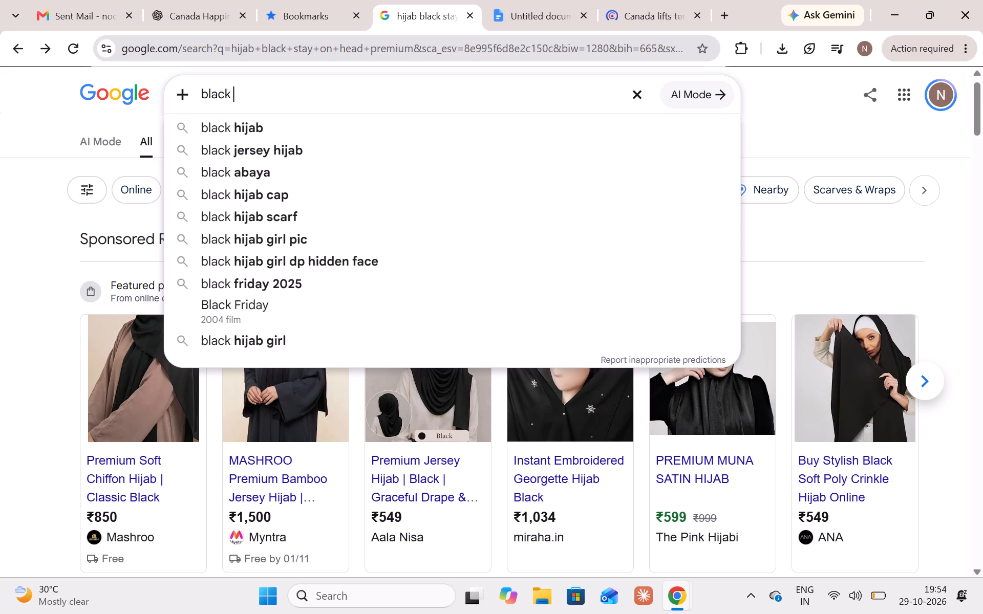
Search Google for "thing to keep under hijab from slipping off head", using the matching suggestion to complete the query.
{"action": "type", "text": "thing to keep"}
{"action": "key", "text": "space"}
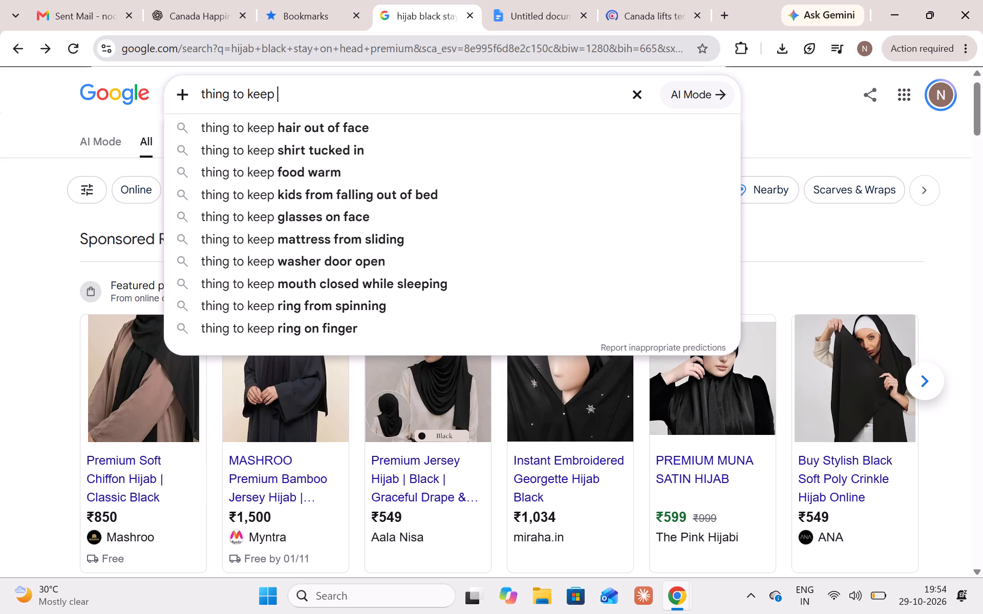
{"action": "type", "text": "under h"}
{"action": "type", "text": "ijab"}
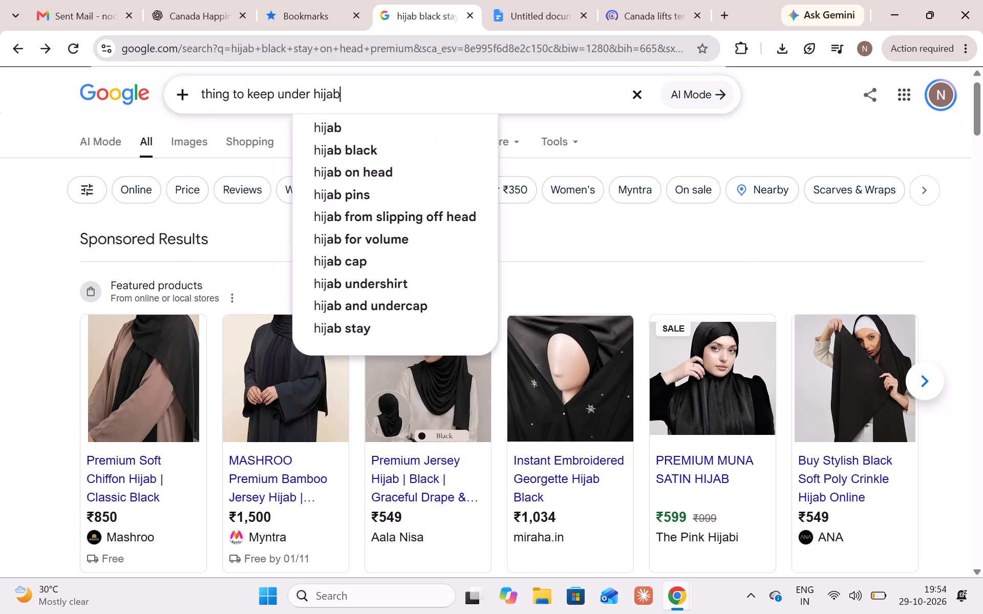
{"action": "key", "text": "space"}
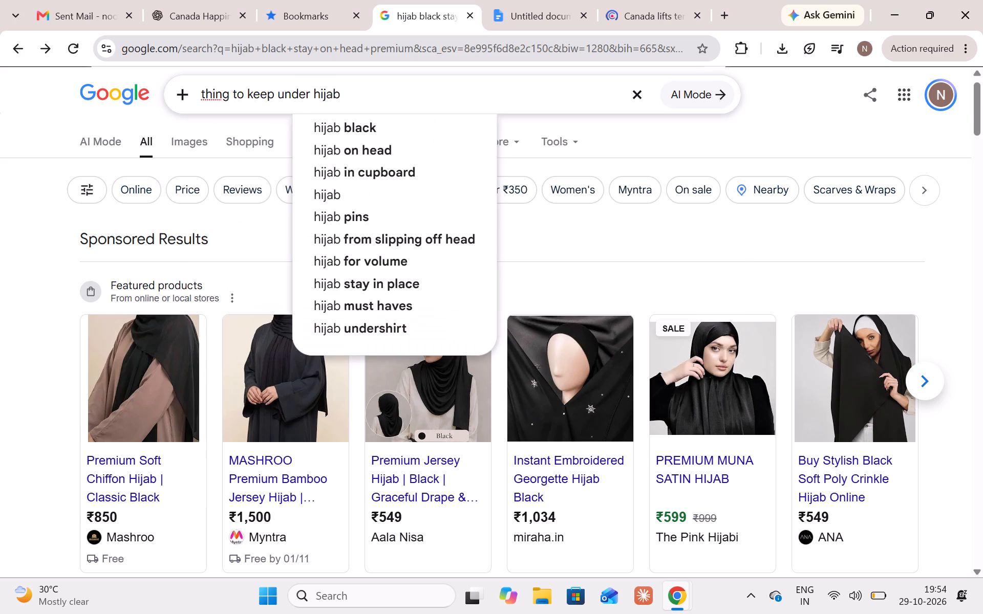
{"action": "key", "text": "Down"}
{"action": "key", "text": "Down"}
{"action": "key", "text": "Down"}
{"action": "key", "text": "Down"}
{"action": "key", "text": "Down"}
{"action": "key", "text": "Down"}
{"action": "key", "text": "Return"}
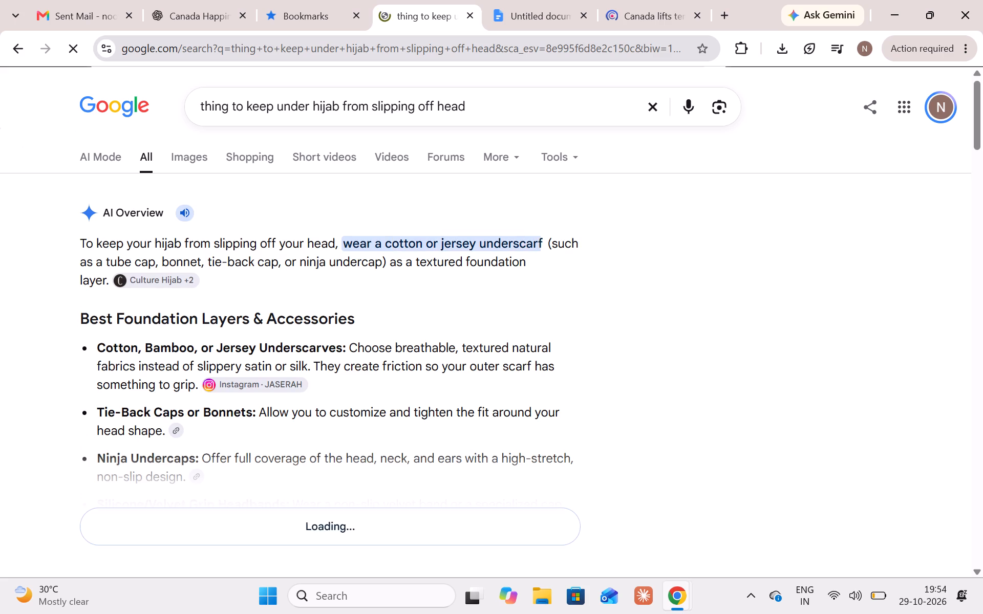
Browse the image results and open the sponsored TRENDIVIBE Breathable Hijab Grip Band listing on Amazon to examine the product details.
{"action": "left_click", "coordinate": [185, 149]}
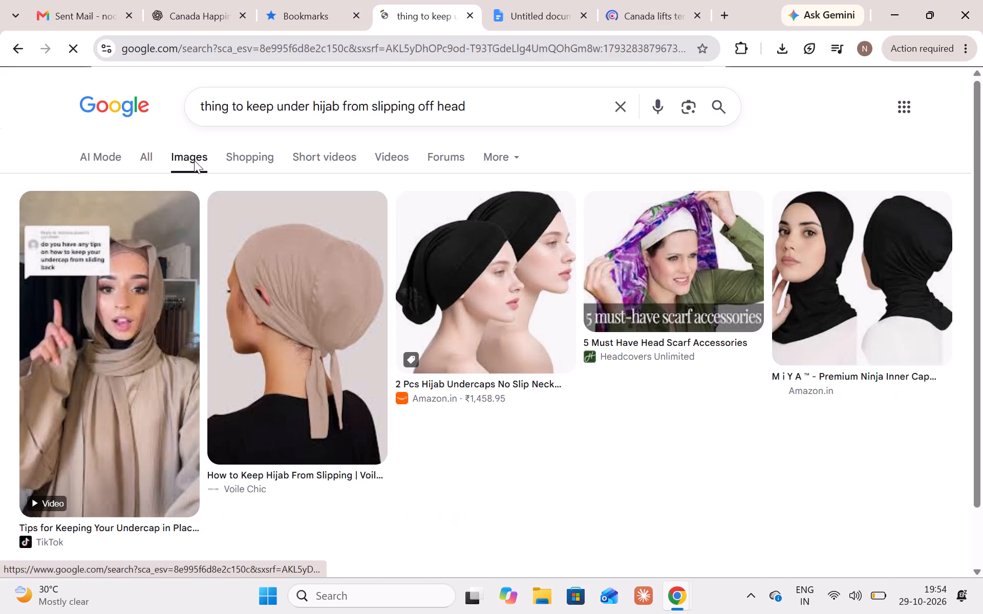
{"action": "scroll", "coordinate": [982, 484], "scroll_direction": "down", "scroll_amount": 3}
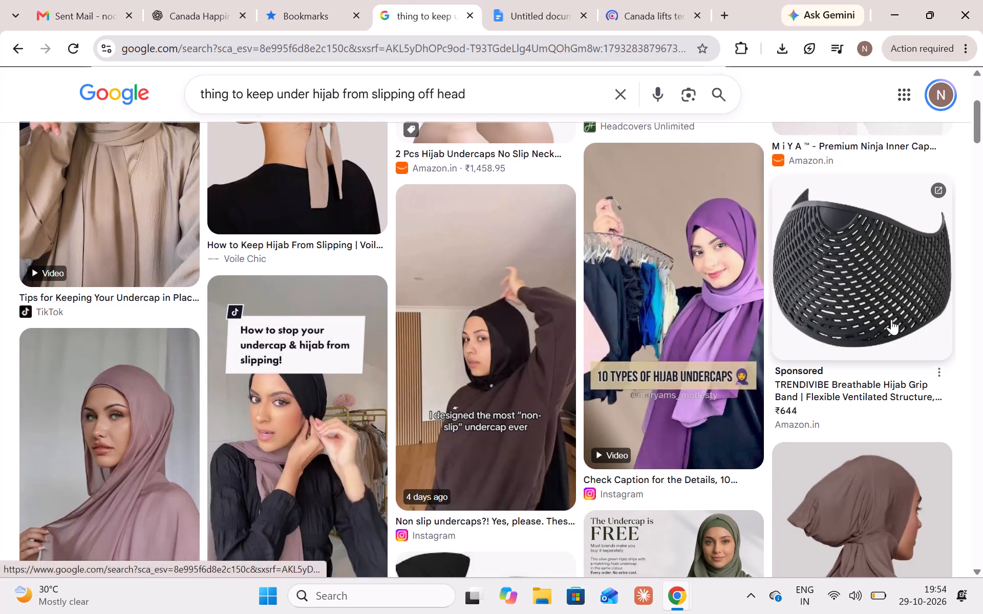
{"action": "left_click", "coordinate": [891, 319]}
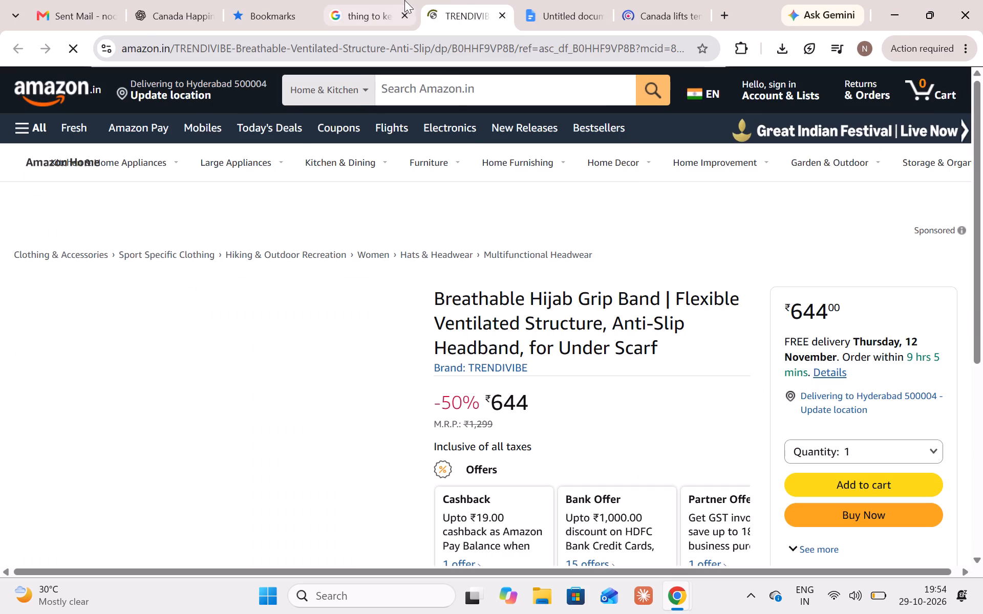
{"action": "scroll", "coordinate": [473, 289], "scroll_direction": "down", "scroll_amount": 1}
{"action": "scroll", "coordinate": [291, 295], "scroll_direction": "down", "scroll_amount": 1}
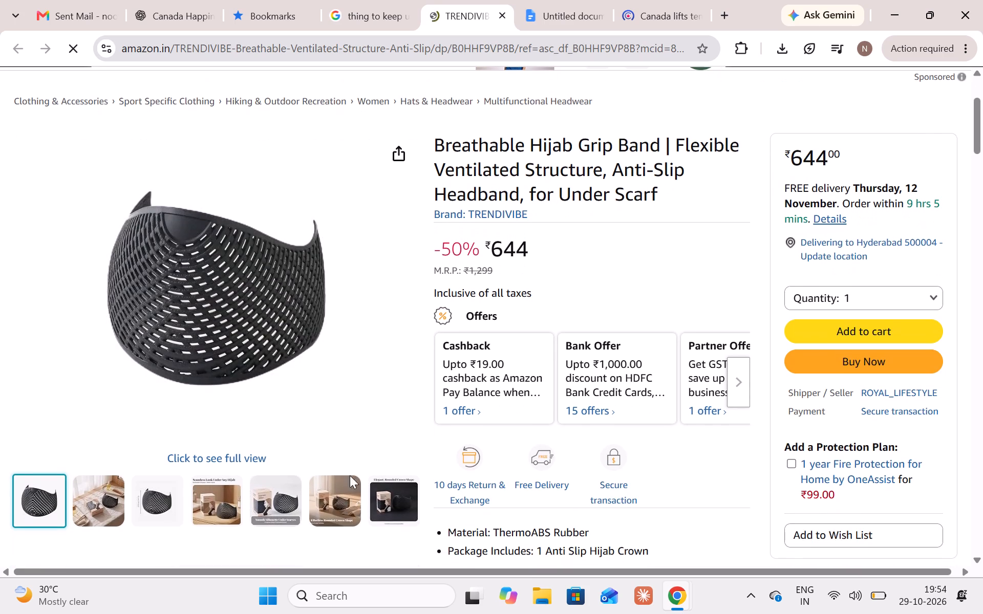